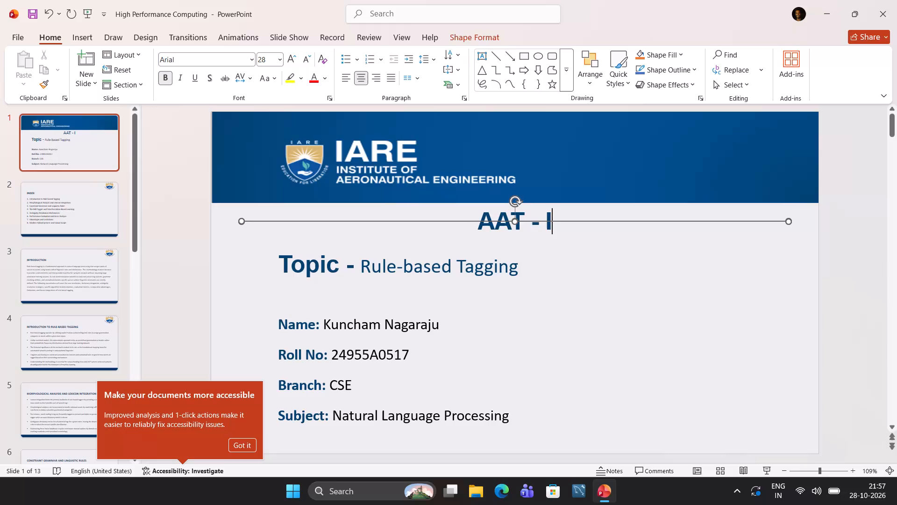
Add an I to the end of the title slide's heading so it reads AAT - II.
key("shift+i")
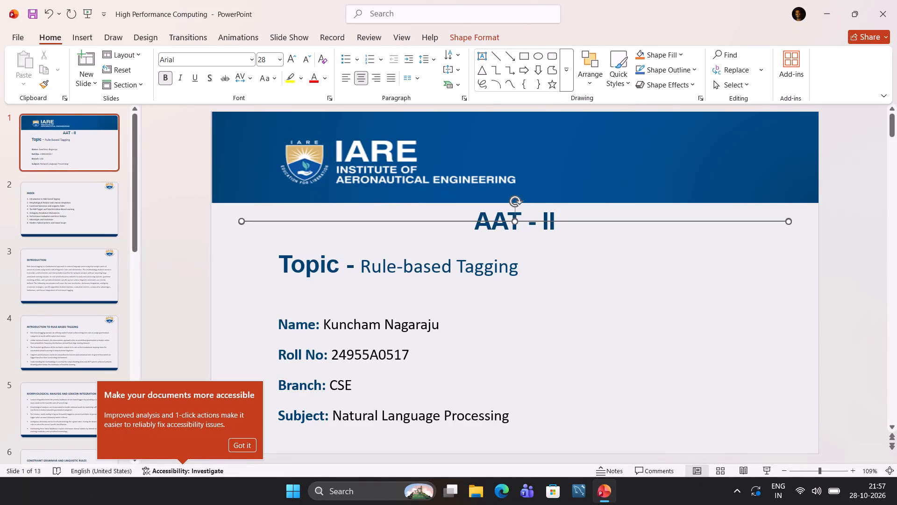
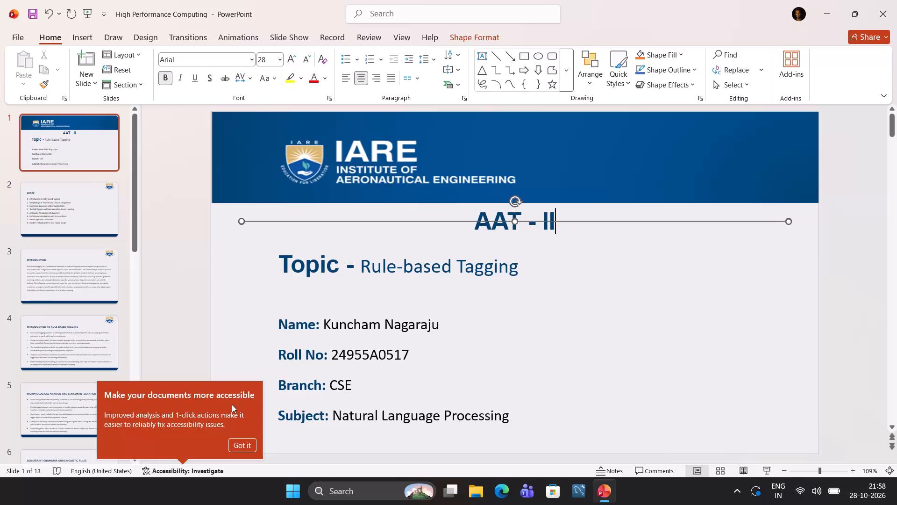
Dismiss the tip about making documents more accessible.
left_click(250, 445)
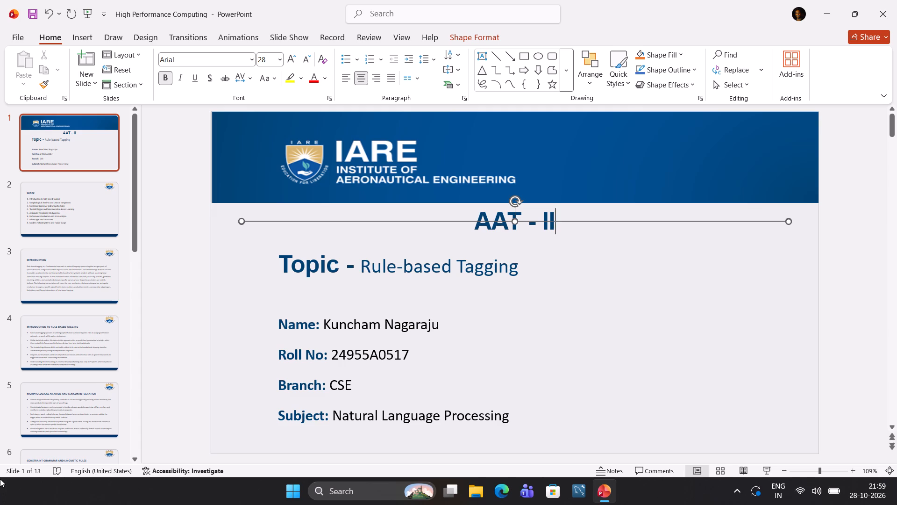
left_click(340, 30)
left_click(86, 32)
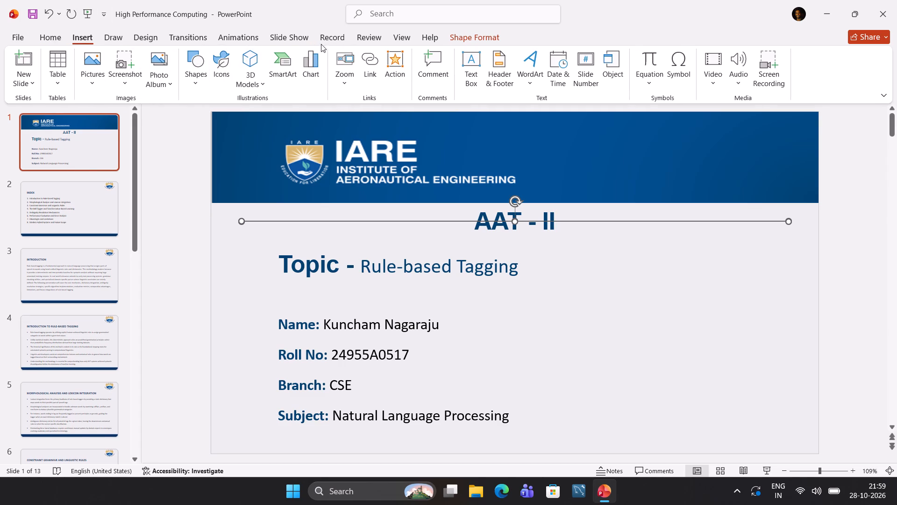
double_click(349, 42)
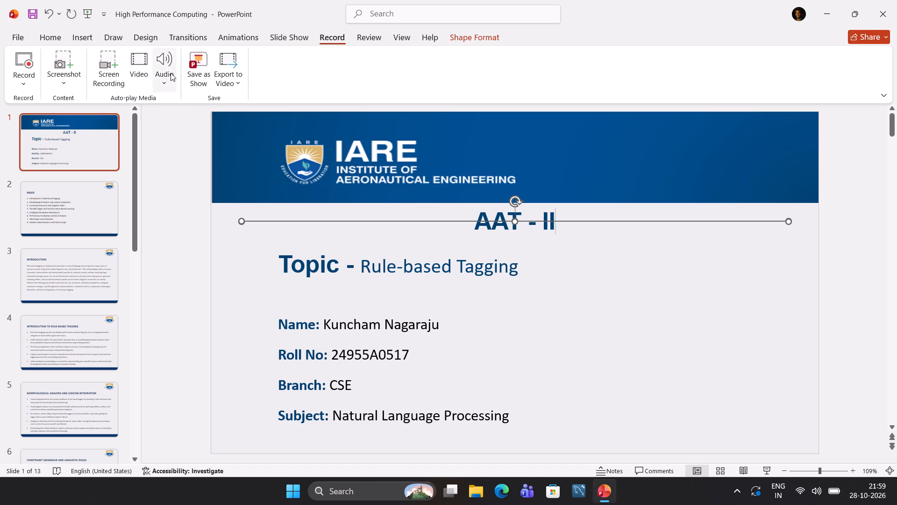
Open the slide show recording view starting from the title slide.
left_click(28, 67)
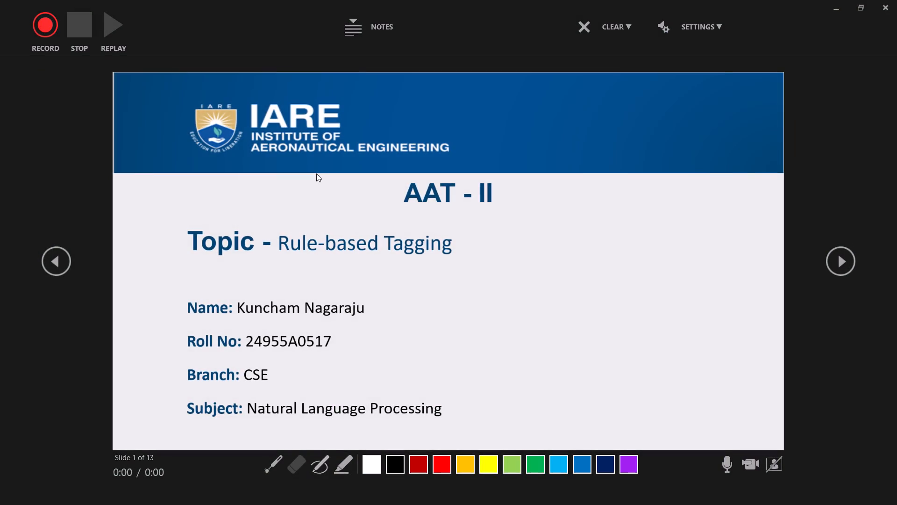
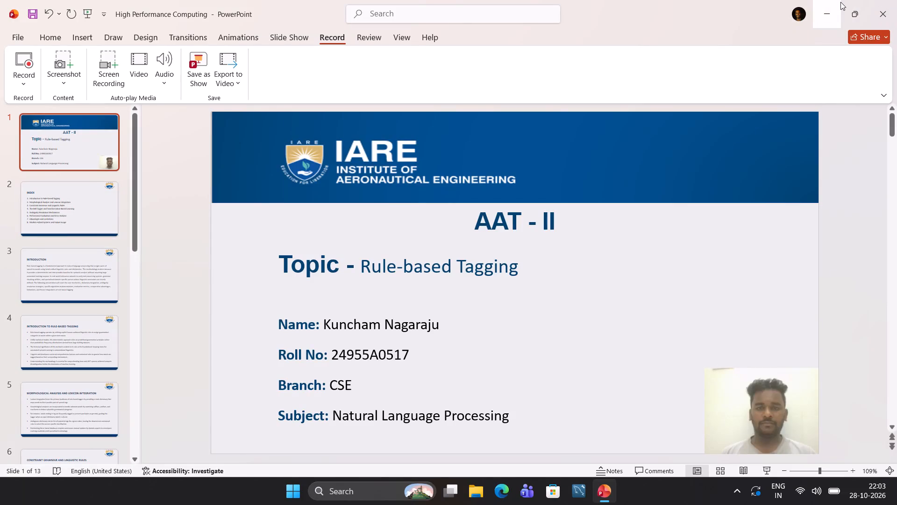
Minimize the presentation window and open Google Chrome from the desktop.
left_click(840, 2)
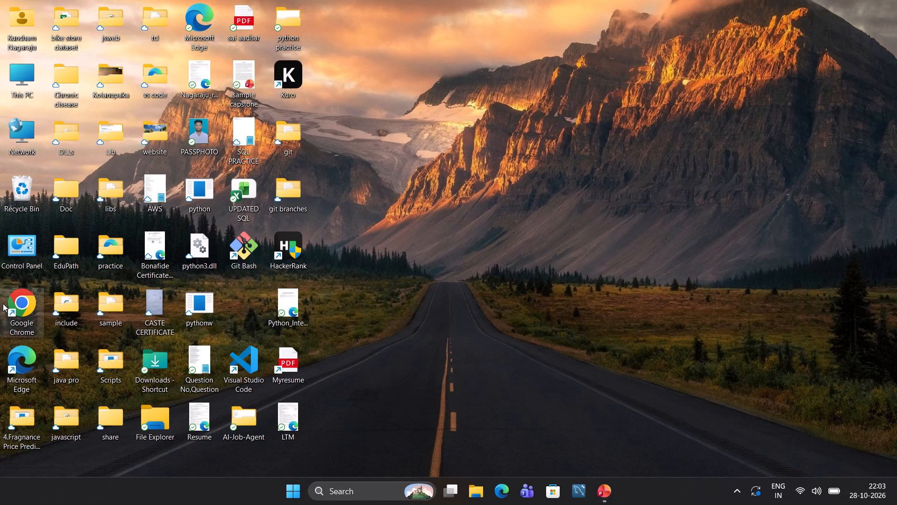
double_click(3, 303)
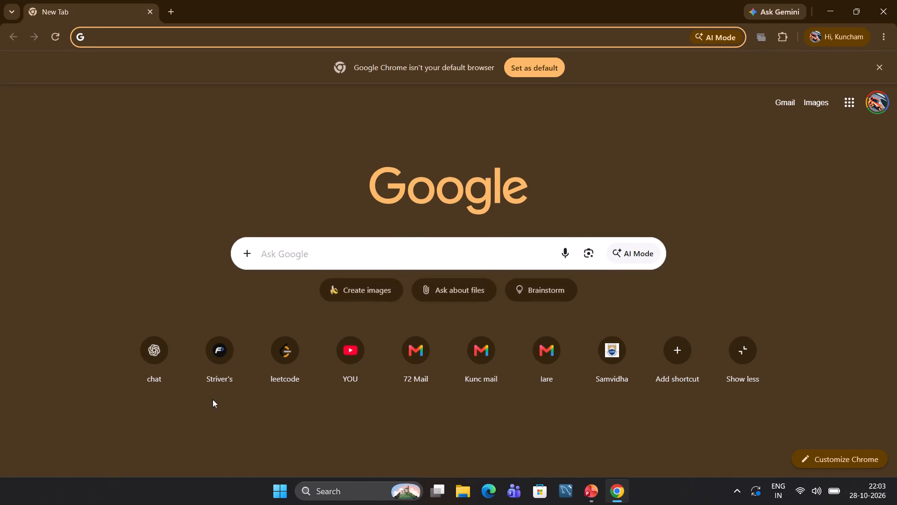
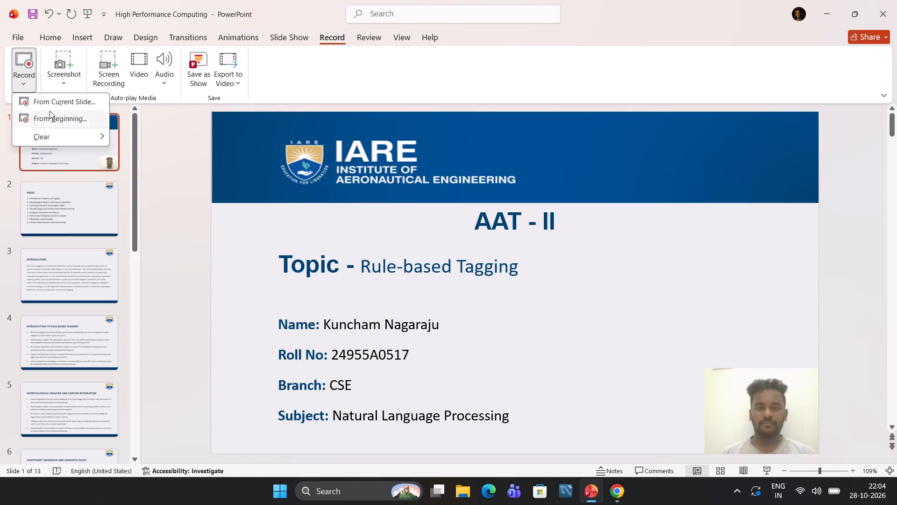
Start recording the slide show from the current title slide.
left_click(52, 105)
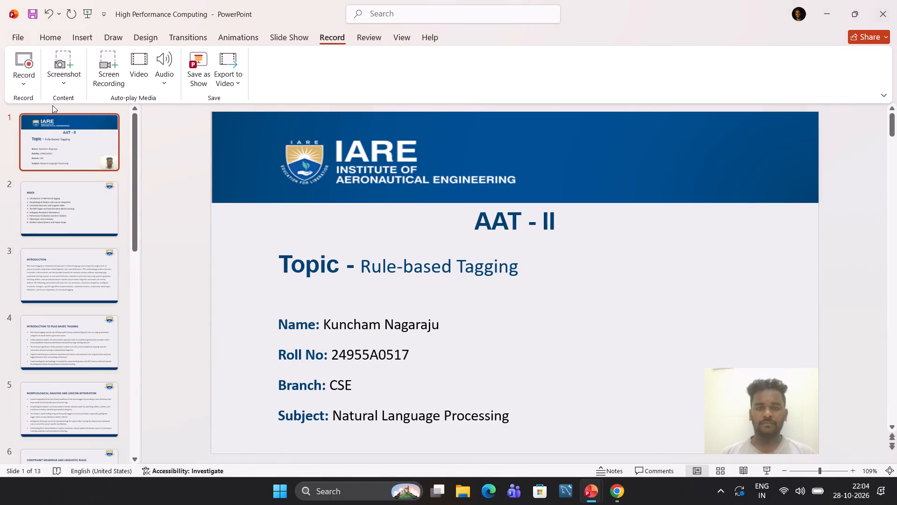
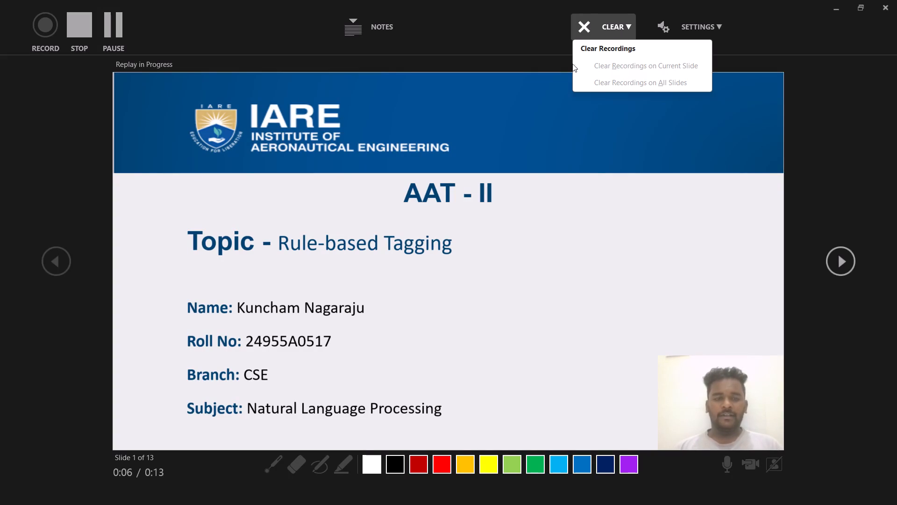
Pause the replay of the title slide's recording and open the options for clearing recordings.
left_click(82, 29)
left_click(103, 33)
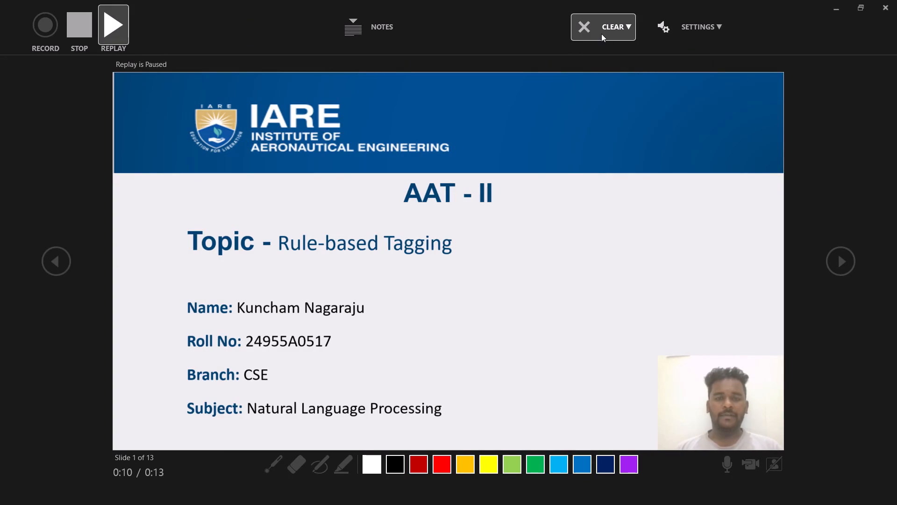
left_click(601, 34)
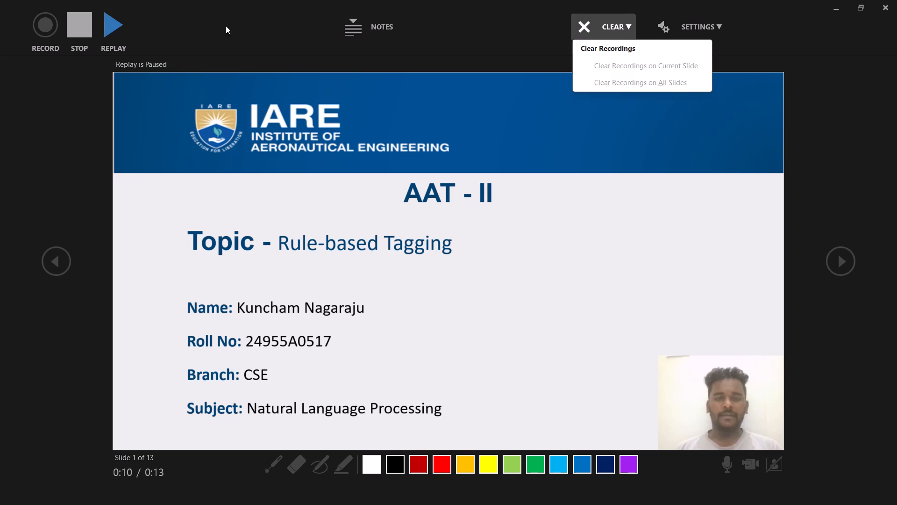
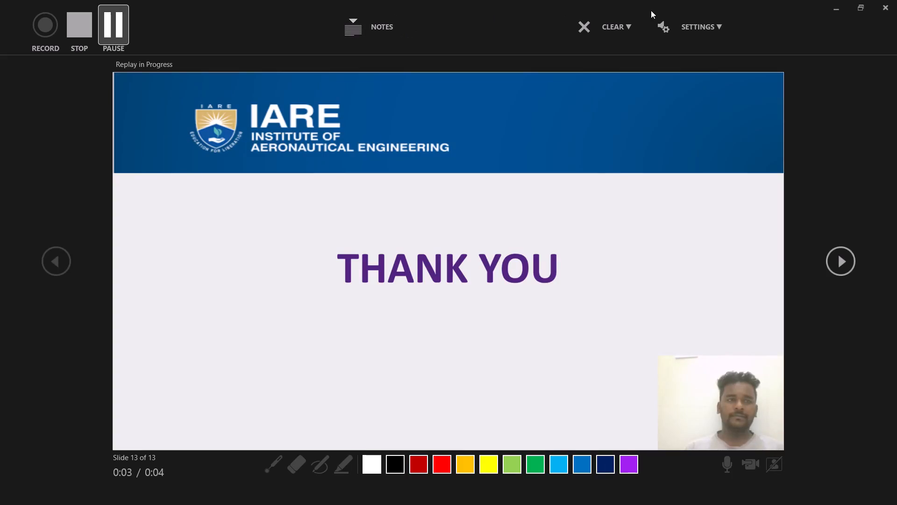
Leave the recording view and return to editing the presentation.
left_click(667, 26)
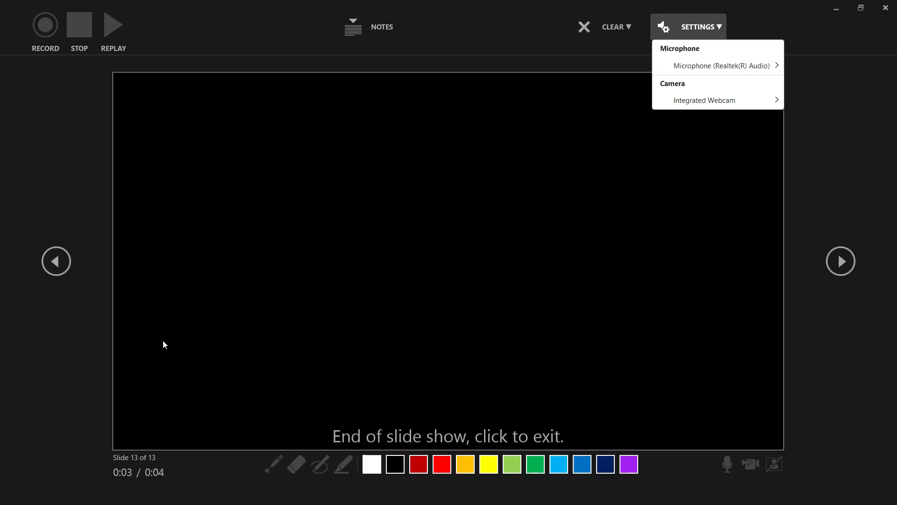
key("Escape")
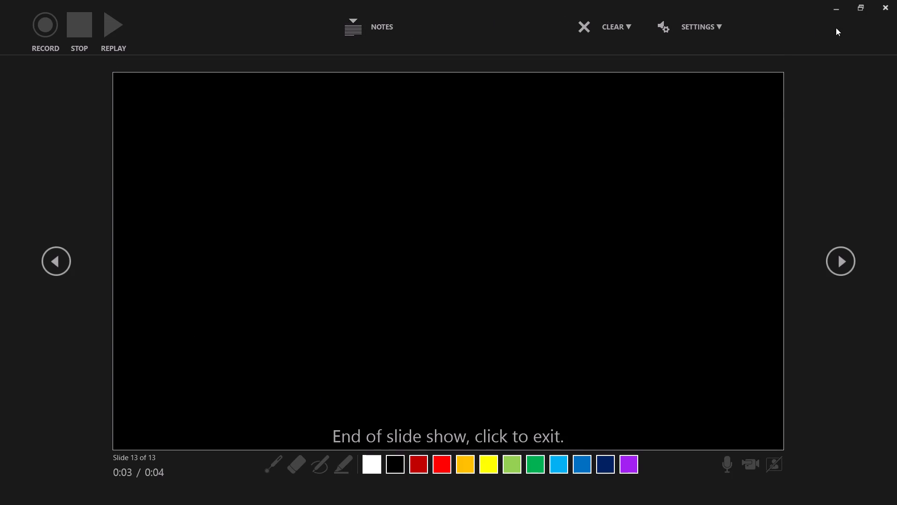
key("Escape")
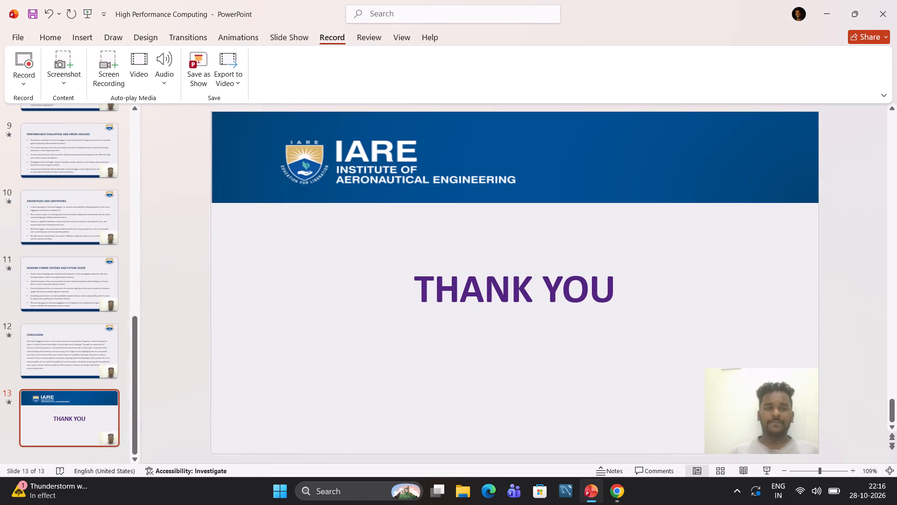
Look through the recorded slides from the title slide to the Thank You slide to check the webcam recordings.
scroll(43, 317, "up", 9)
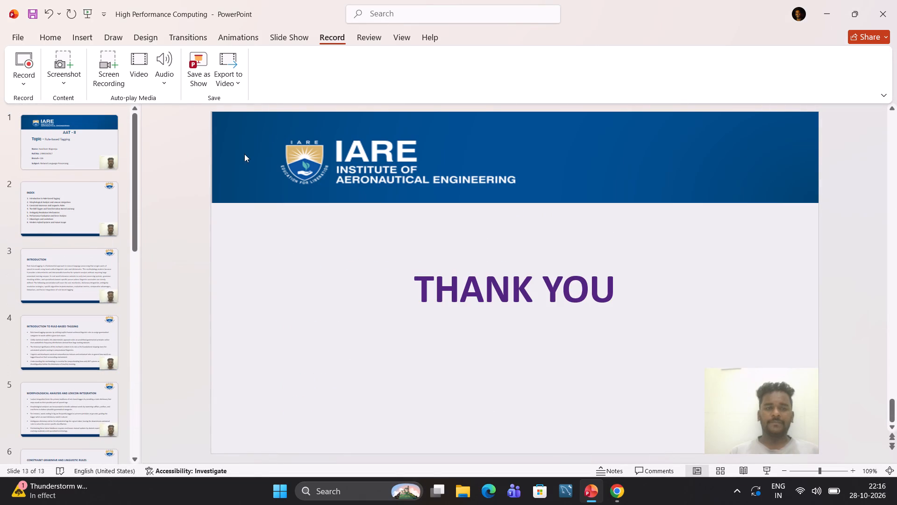
left_click(216, 94)
scroll(416, 230, "down", 3)
scroll(150, 239, "down", 5)
scroll(150, 239, "up", 10)
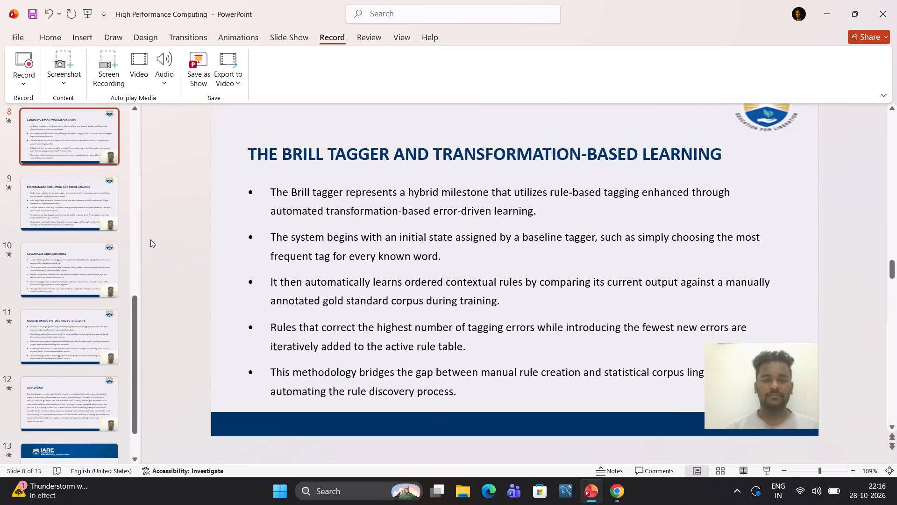
scroll(150, 239, "up", 2)
scroll(0, 211, "up", 5)
left_click(100, 185)
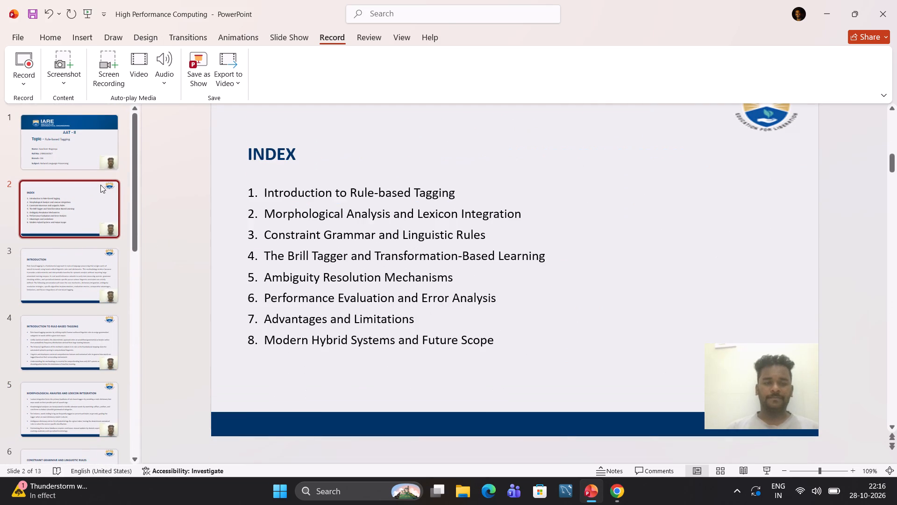
scroll(528, 319, "down", 1)
scroll(528, 319, "up", 1)
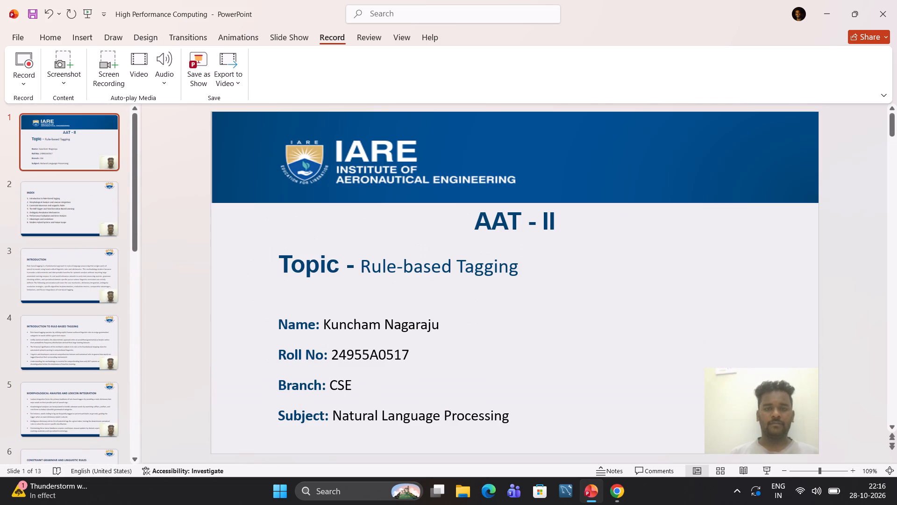
Switch to File Explorer, view the Downloads folder and close the window.
left_click(453, 497)
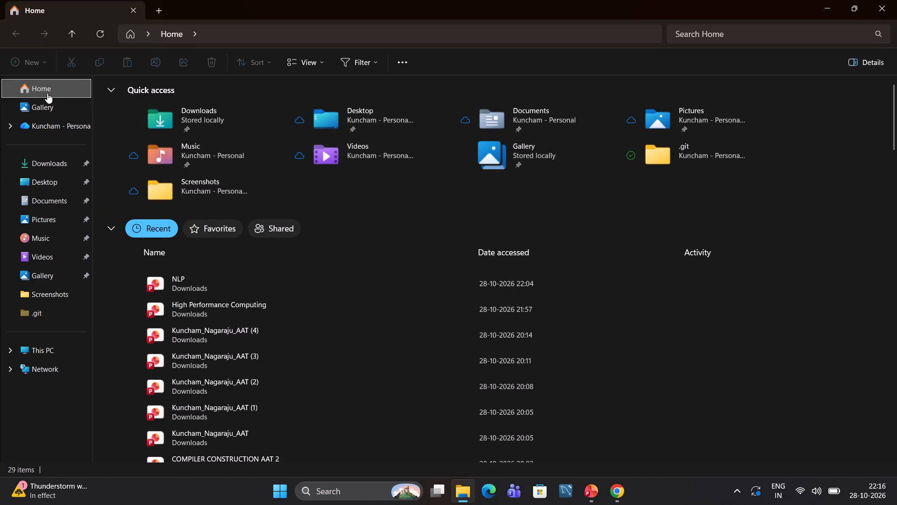
left_click(71, 172)
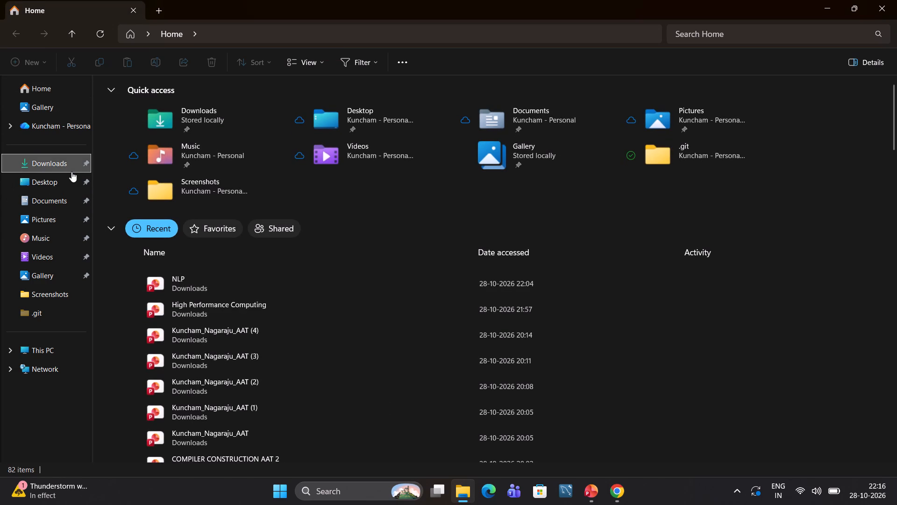
left_click(896, 0)
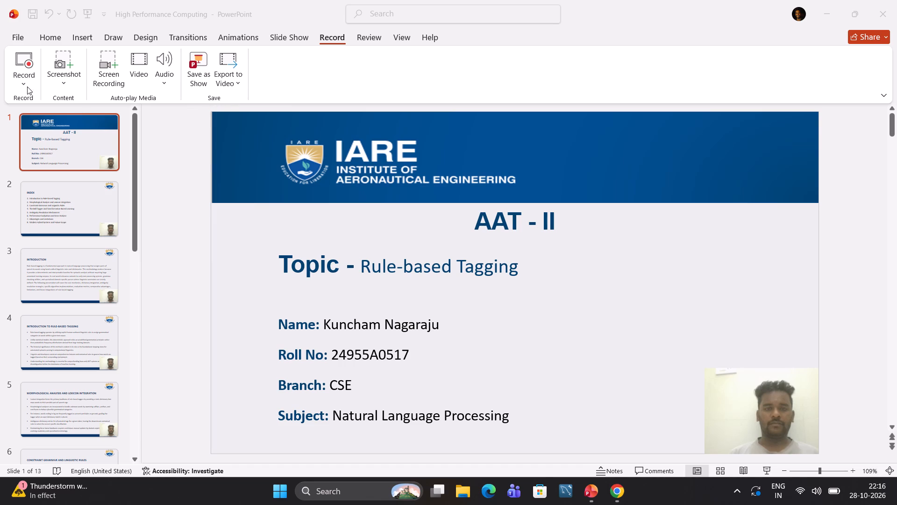
Save the recorded presentation under its existing name.
left_click(235, 81)
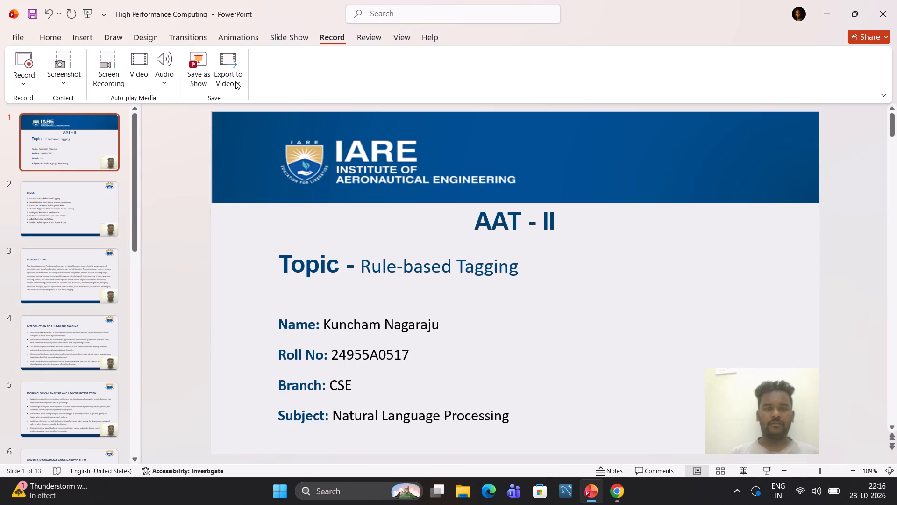
left_click(302, 38)
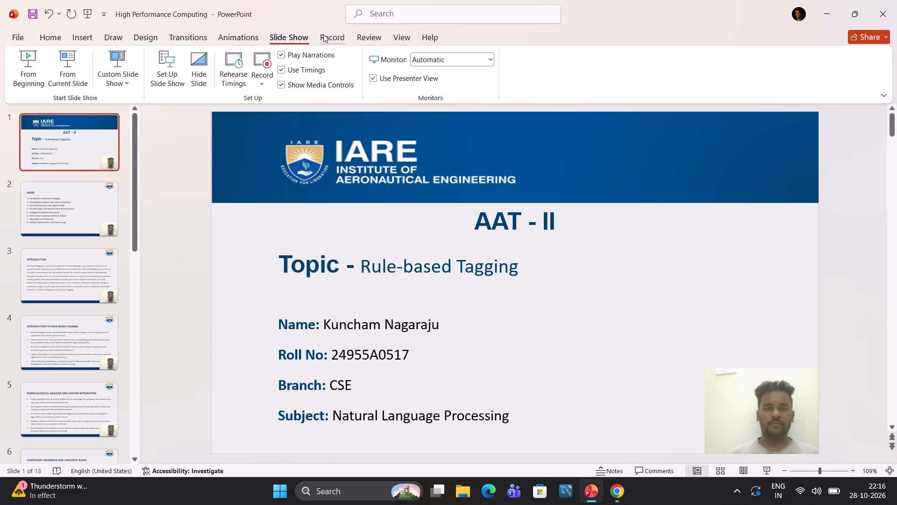
left_click(17, 31)
left_click(37, 173)
Preview the Morphological Analysis and Lexicon Integration slide as a slide show and exit the show.
left_click(57, 229)
scroll(276, 284, "down", 4)
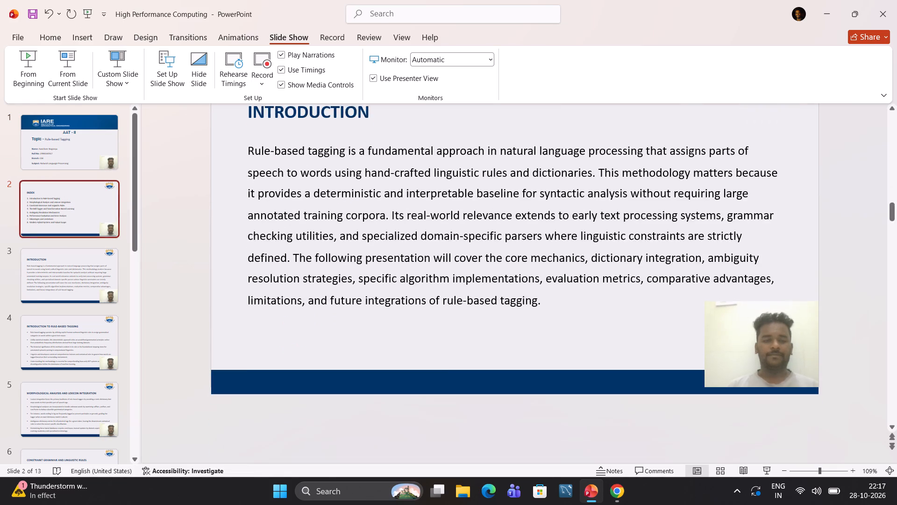
scroll(276, 284, "down", 1)
scroll(276, 284, "up", 1)
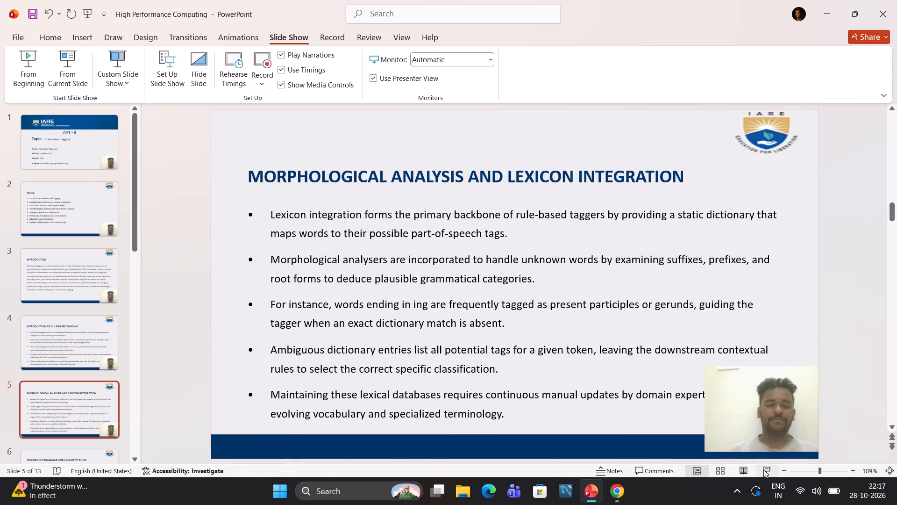
left_click(763, 469)
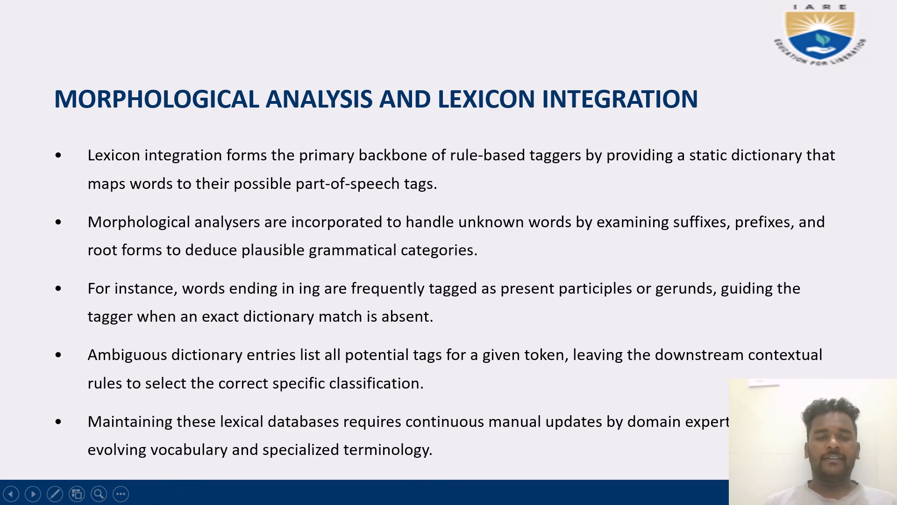
left_click(120, 492)
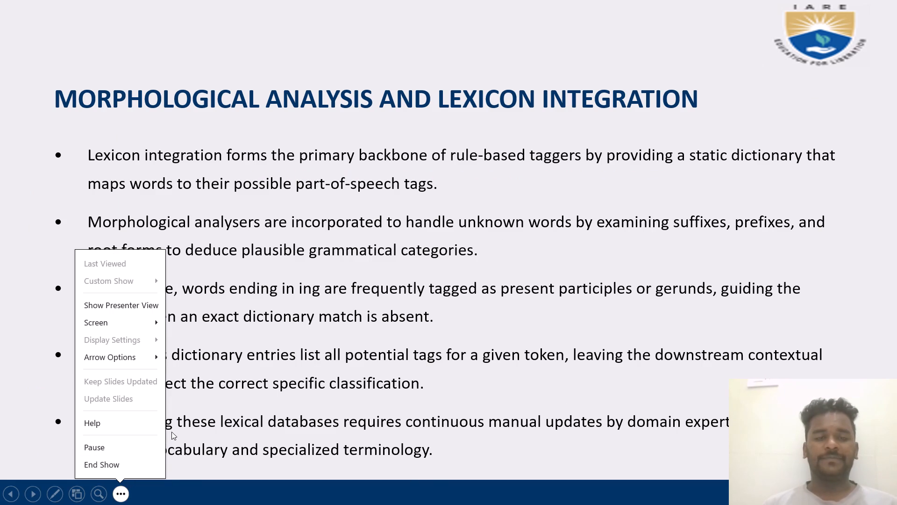
key("Escape")
key("Escape")
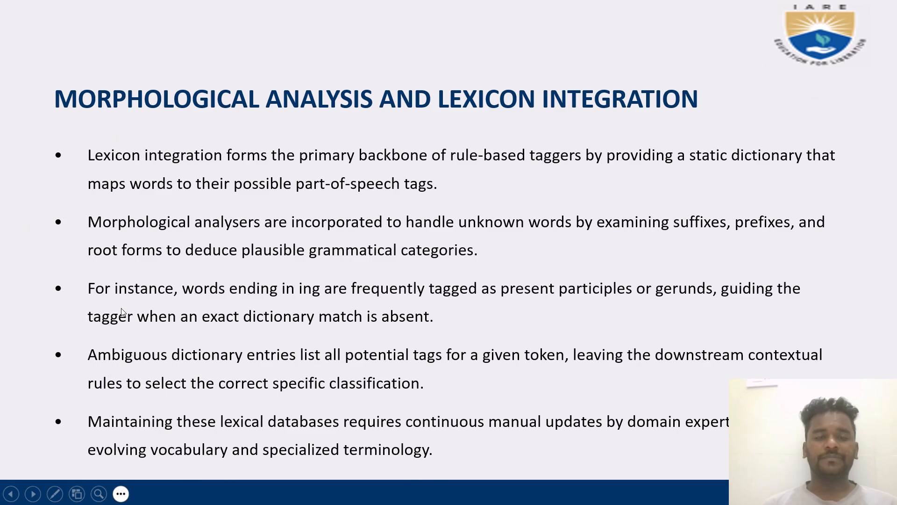
key("Escape")
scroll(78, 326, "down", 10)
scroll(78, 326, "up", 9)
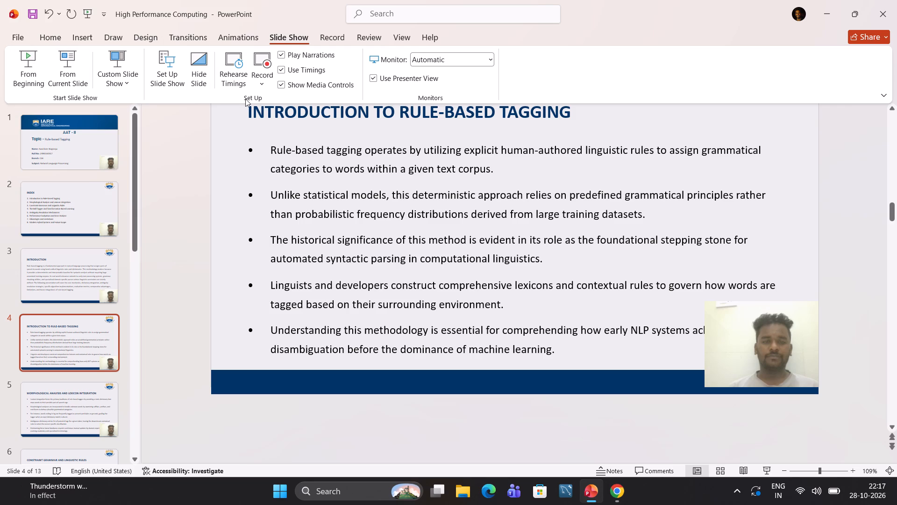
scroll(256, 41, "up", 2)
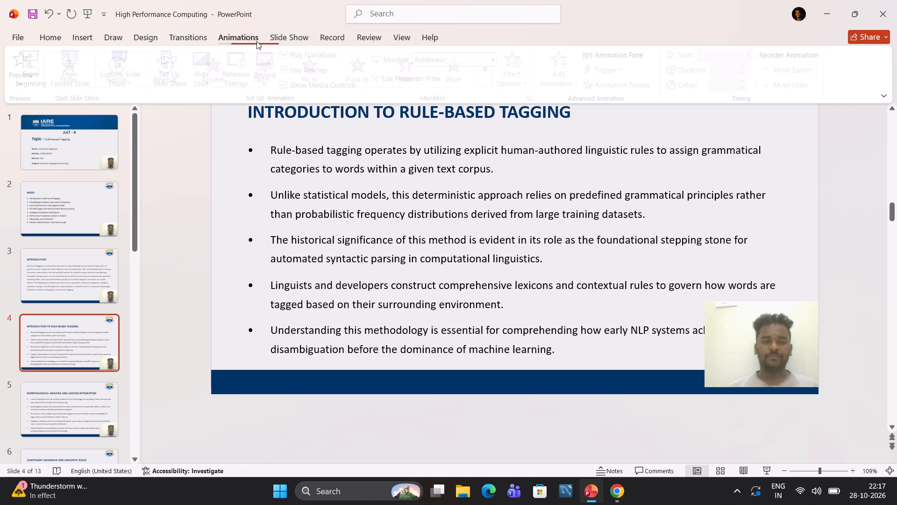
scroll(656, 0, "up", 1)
Start sharing the presentation, then save it as High Performance Computing, type PowerPoint Presentation, in the local Downloads folder.
left_click(874, 32)
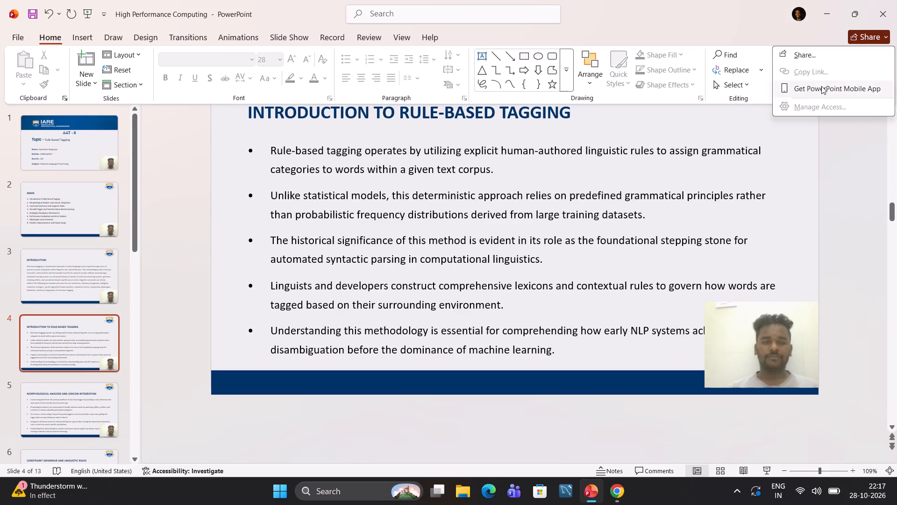
left_click(807, 57)
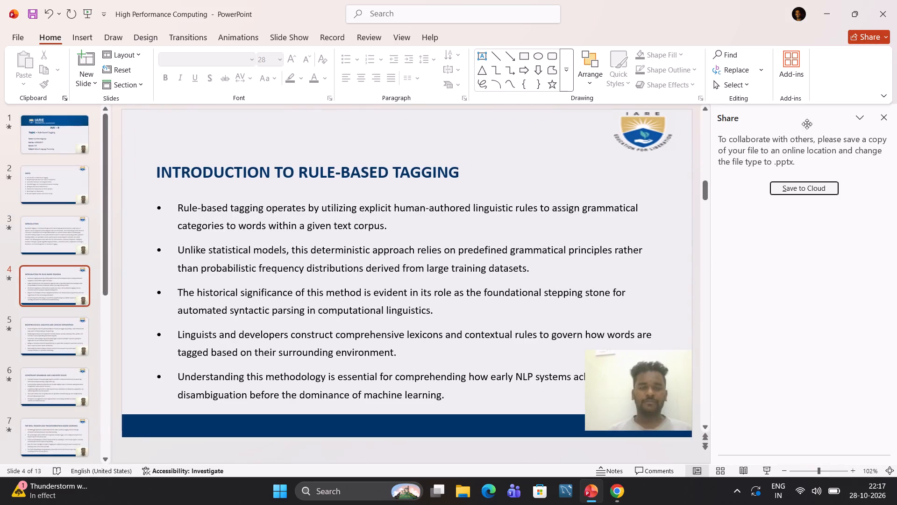
left_click(808, 186)
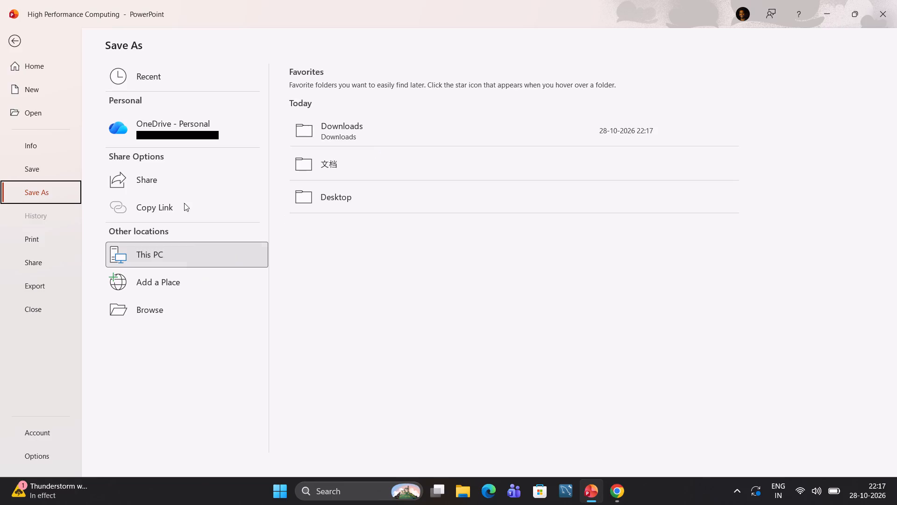
left_click(168, 299)
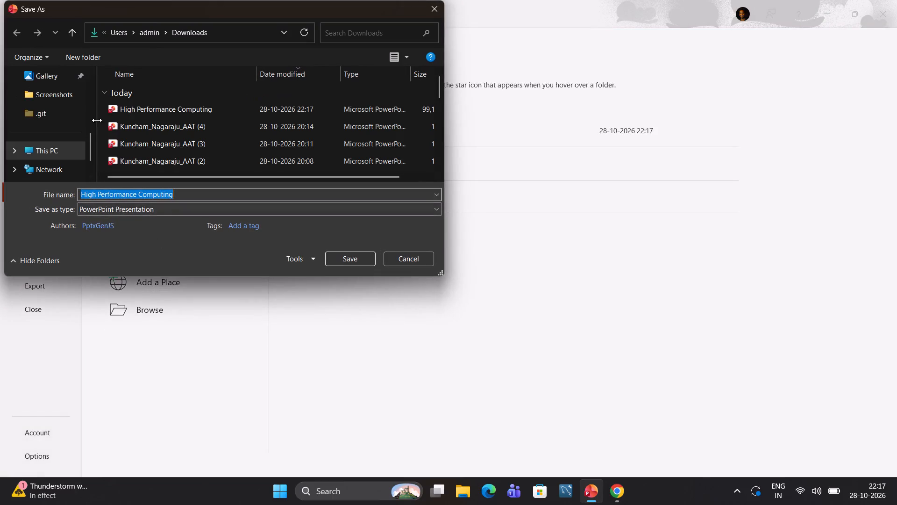
left_click(60, 149)
scroll(54, 148, "down", 1)
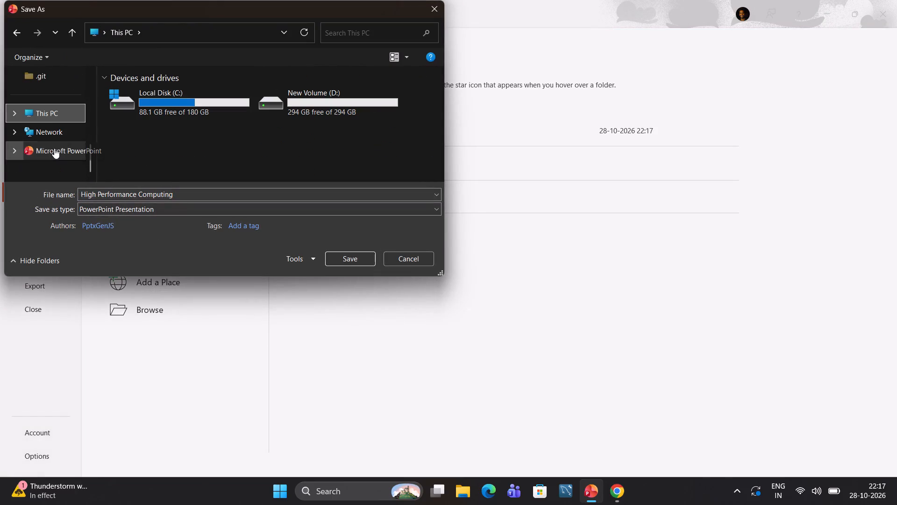
scroll(54, 148, "down", 1)
scroll(51, 125, "up", 2)
left_click(50, 147)
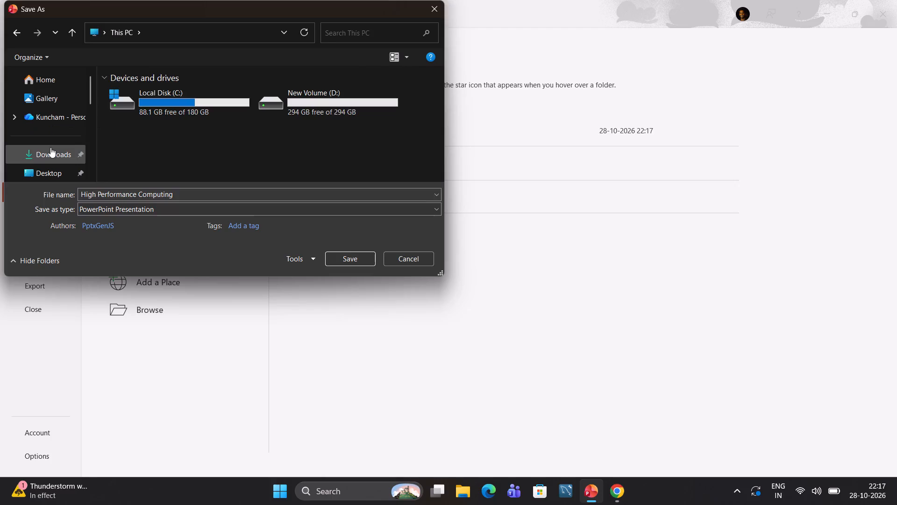
left_click(352, 251)
left_click(353, 257)
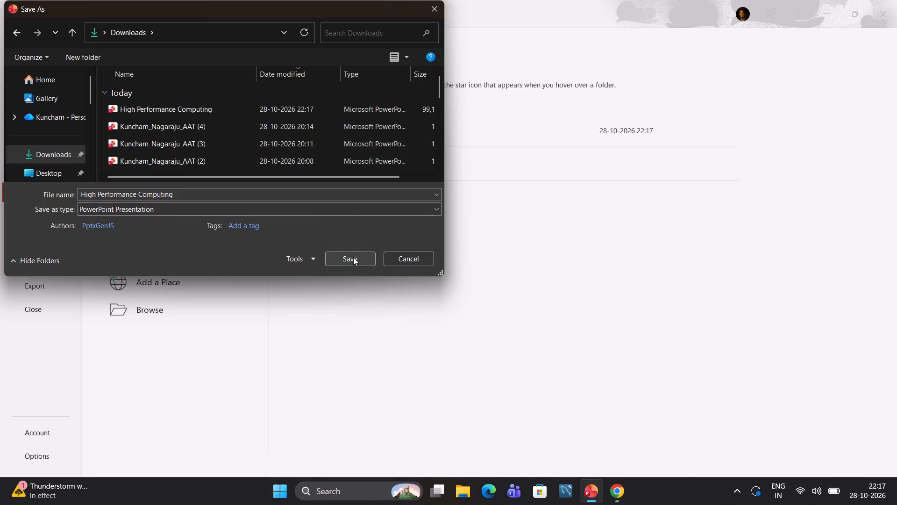
left_click(472, 247)
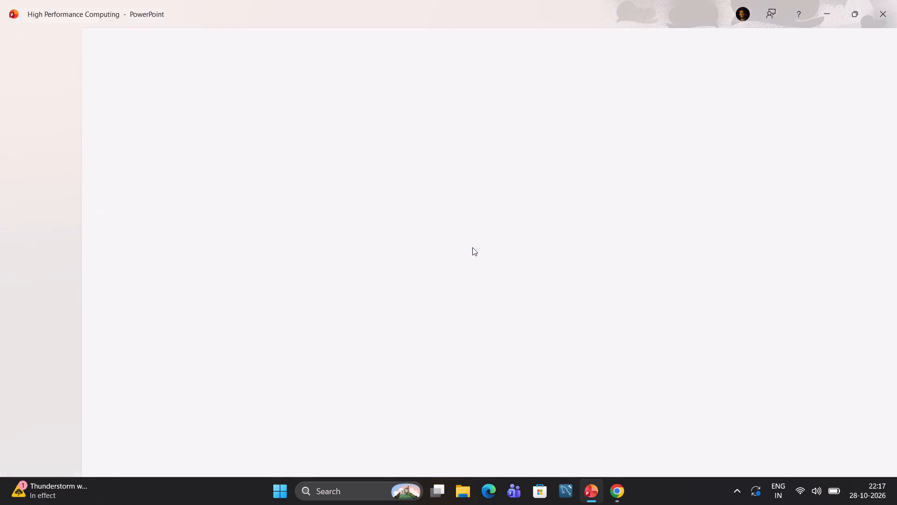
Switch to File Explorer, open the recent High Performance Computing presentation and dismiss the sharing options.
left_click(470, 500)
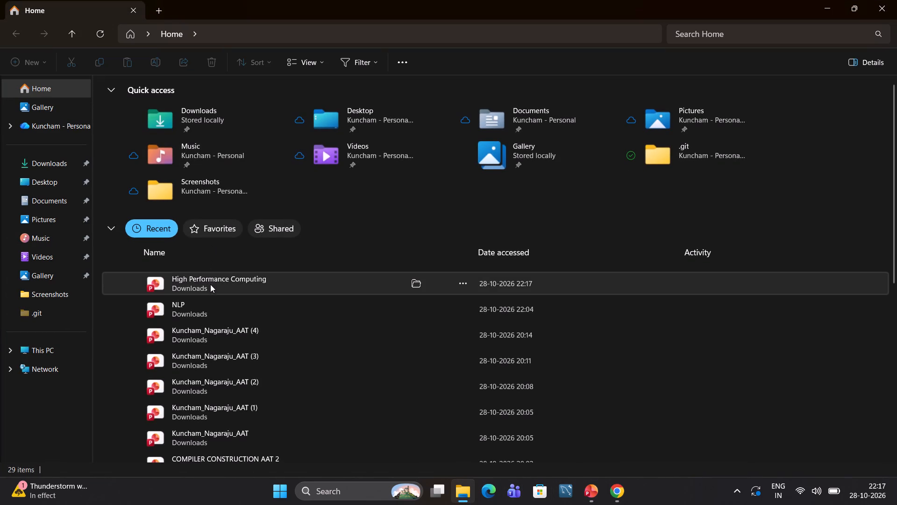
double_click(221, 284)
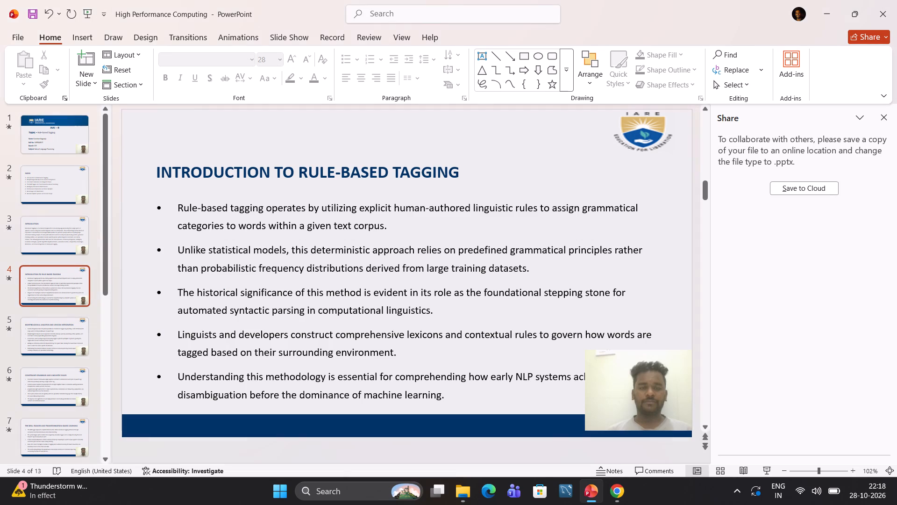
left_click(879, 115)
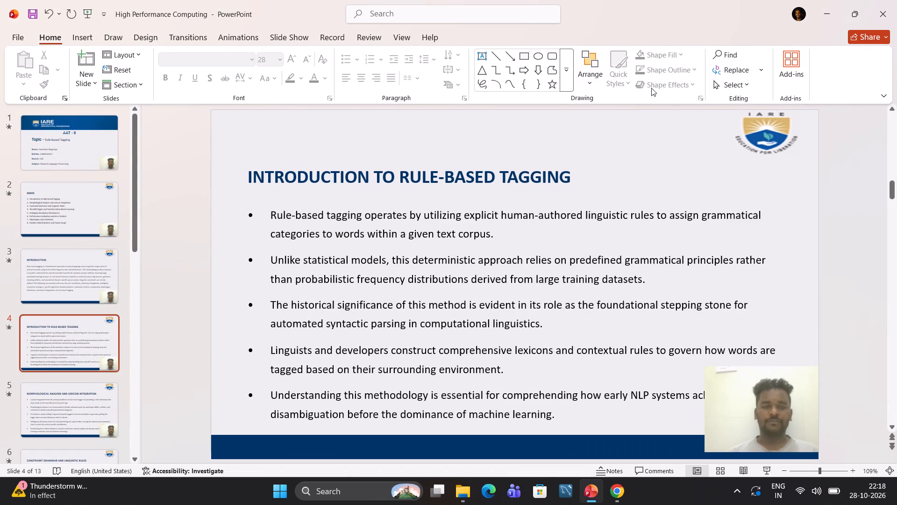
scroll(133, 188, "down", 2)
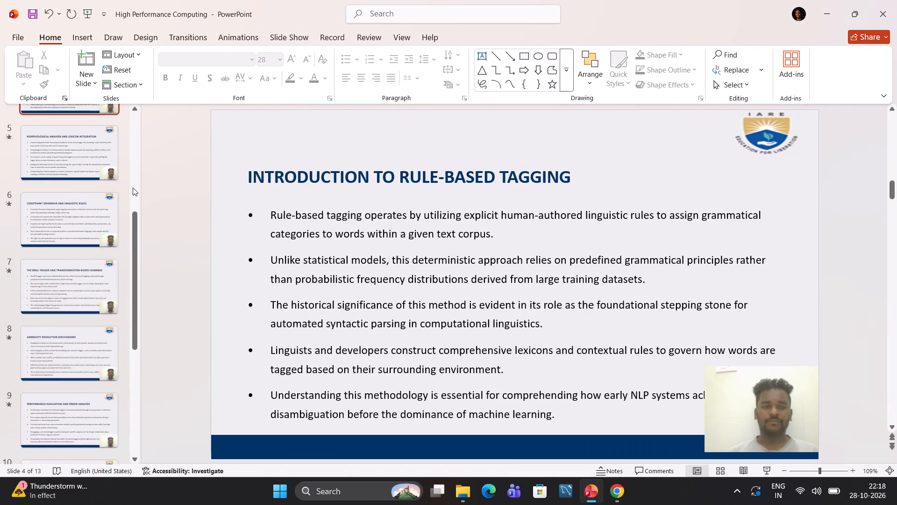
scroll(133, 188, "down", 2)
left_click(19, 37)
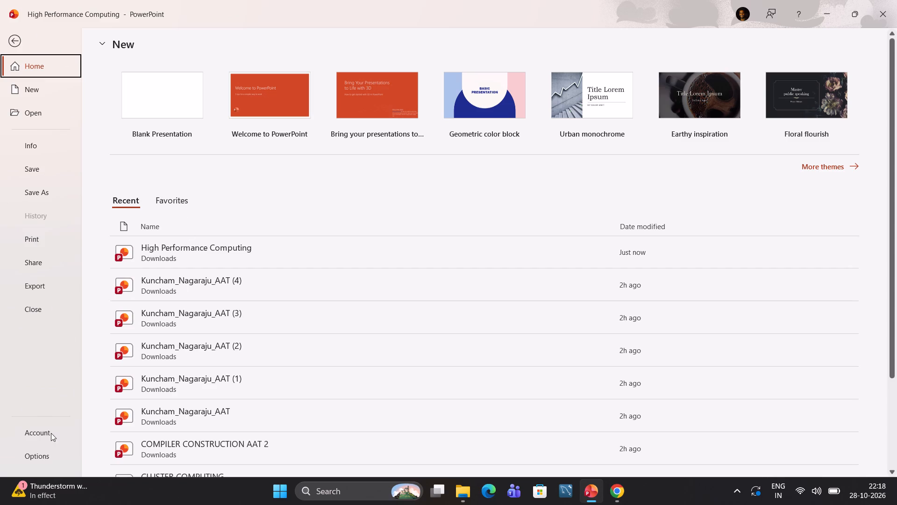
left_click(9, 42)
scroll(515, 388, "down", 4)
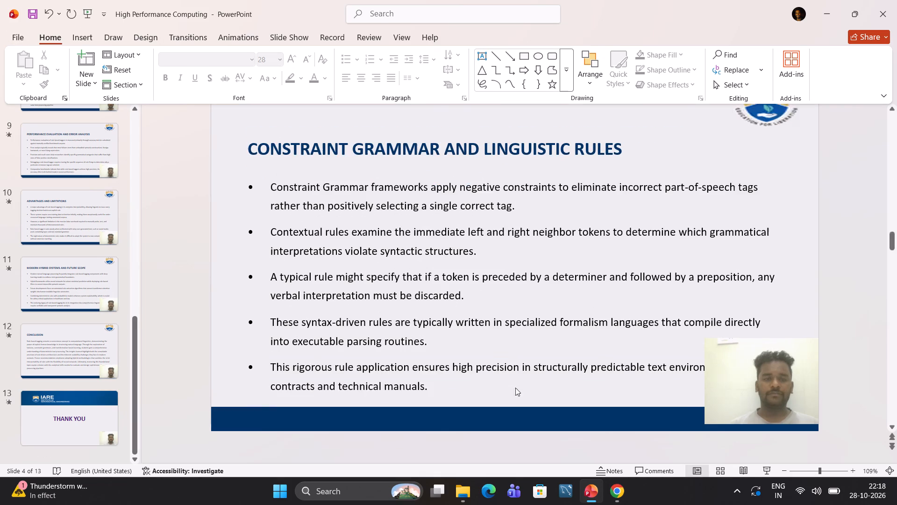
Return to the title slide and save the presentation under its existing name.
scroll(90, 332, "up", 3)
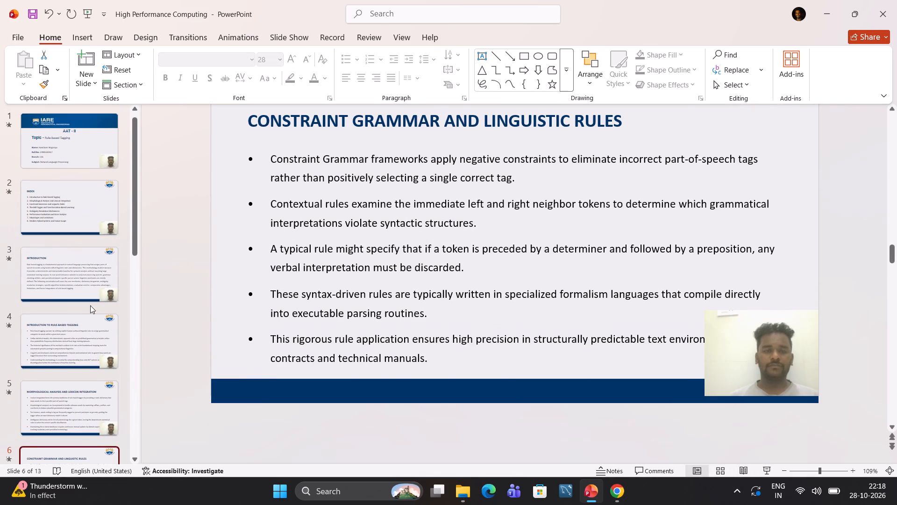
left_click(69, 171)
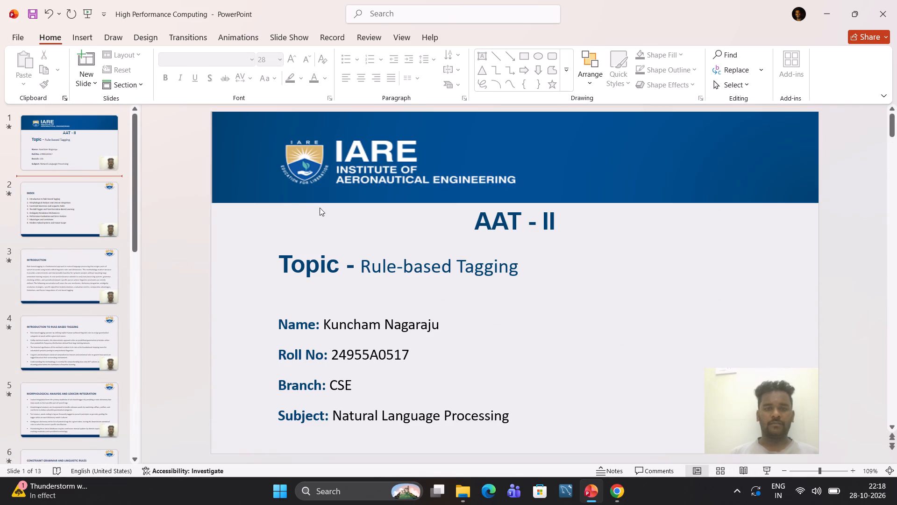
key("ctrl+s")
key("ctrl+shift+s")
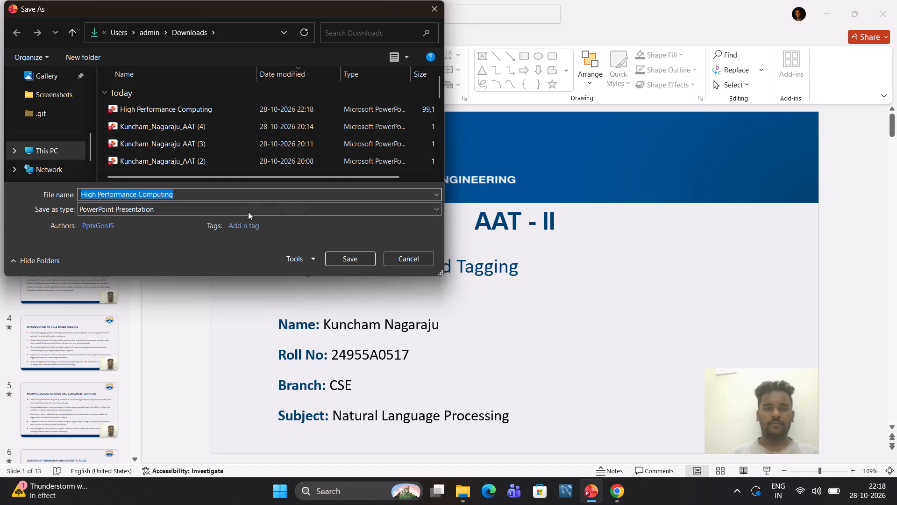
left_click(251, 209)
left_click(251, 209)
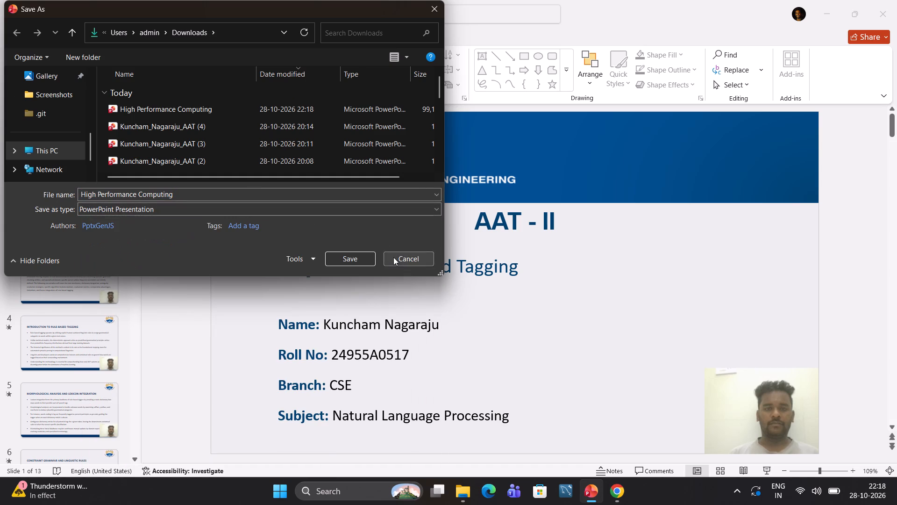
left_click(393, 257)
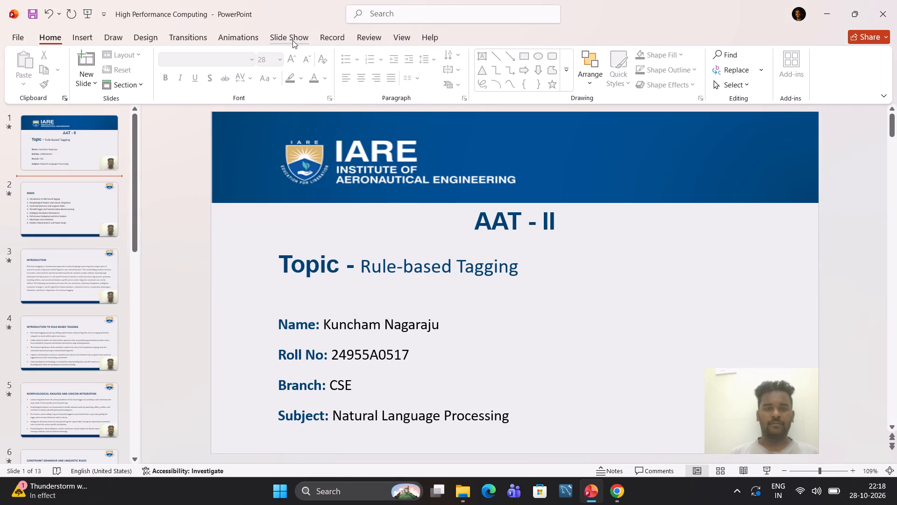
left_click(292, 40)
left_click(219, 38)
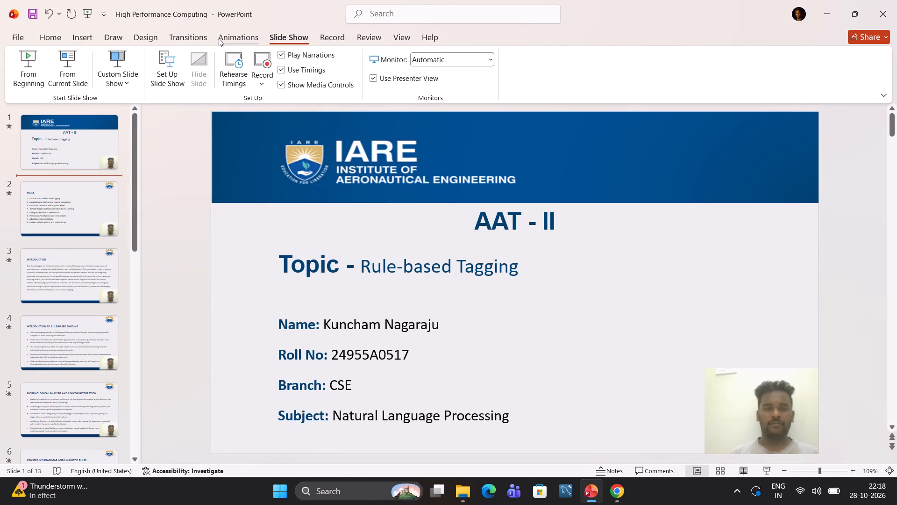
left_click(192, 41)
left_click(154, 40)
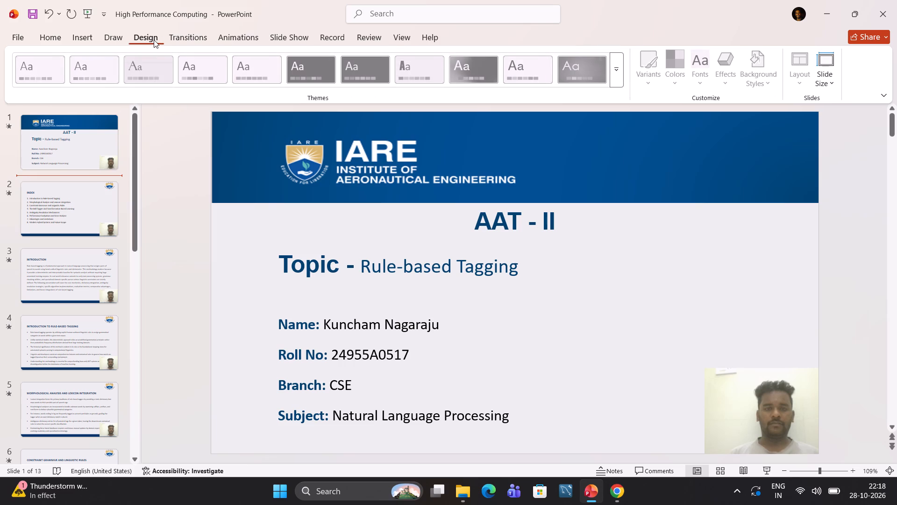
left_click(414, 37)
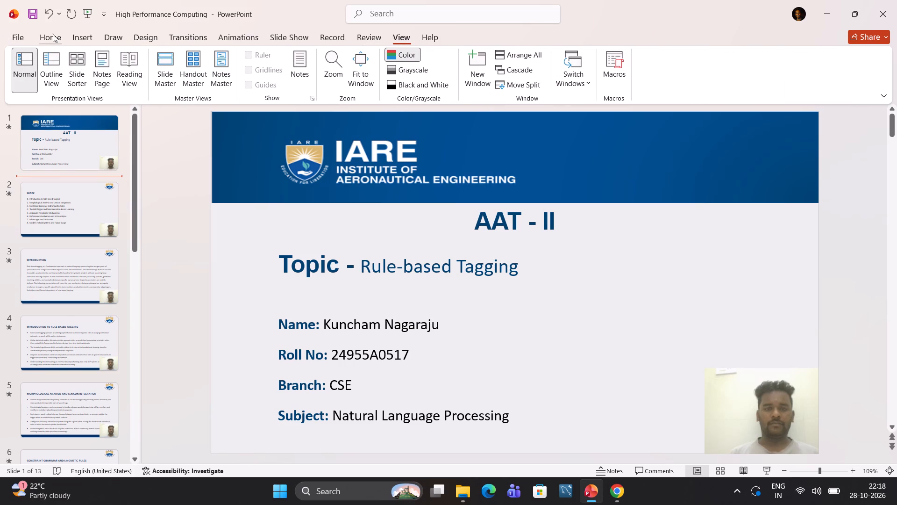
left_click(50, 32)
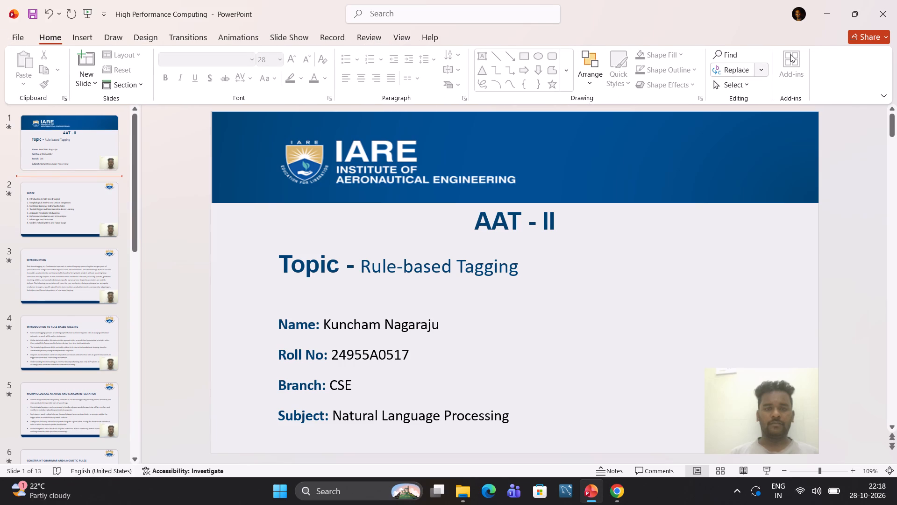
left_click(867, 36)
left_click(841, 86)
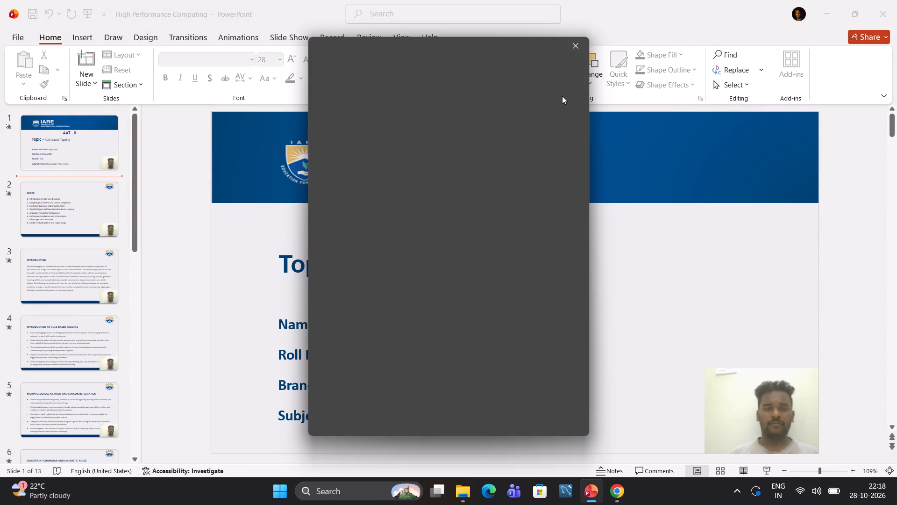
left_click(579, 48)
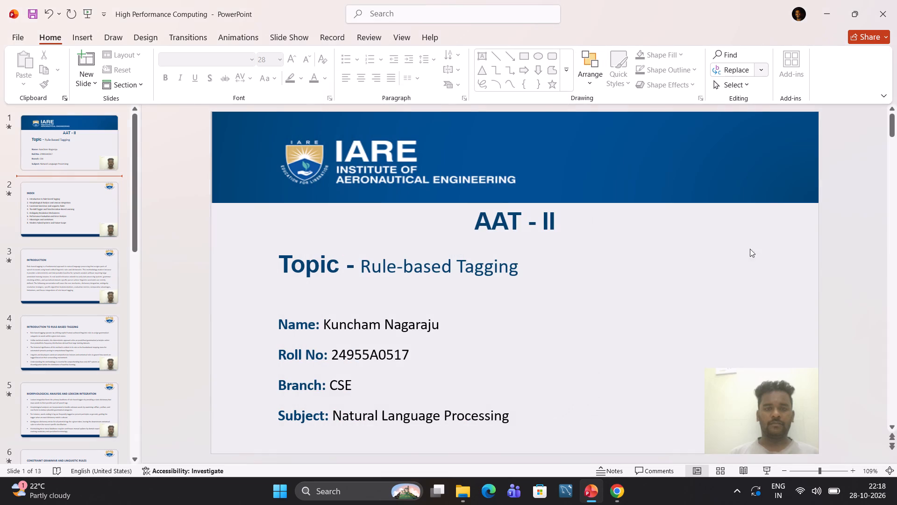
Move the webcam video on the Index slide slightly up and inward from the slide's lower-right corner.
scroll(714, 413, "down", 3)
scroll(709, 416, "up", 1)
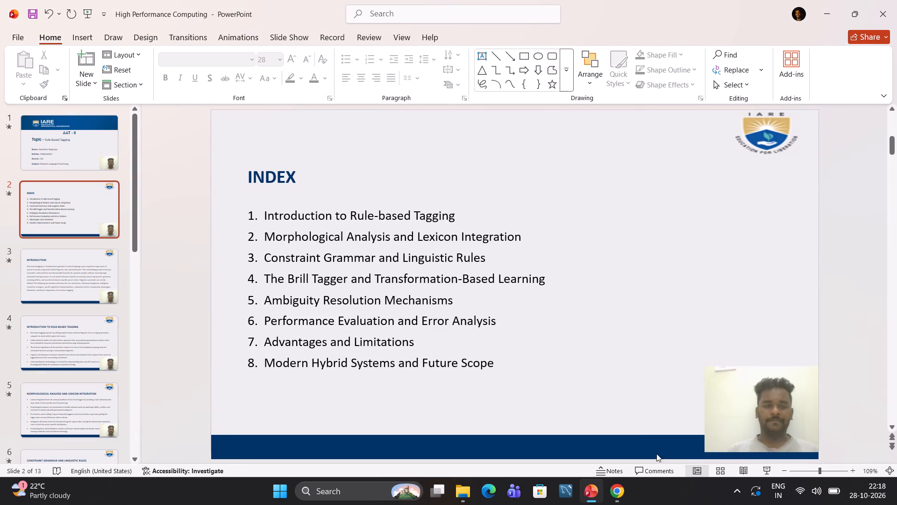
left_click_drag(745, 410, 731, 389)
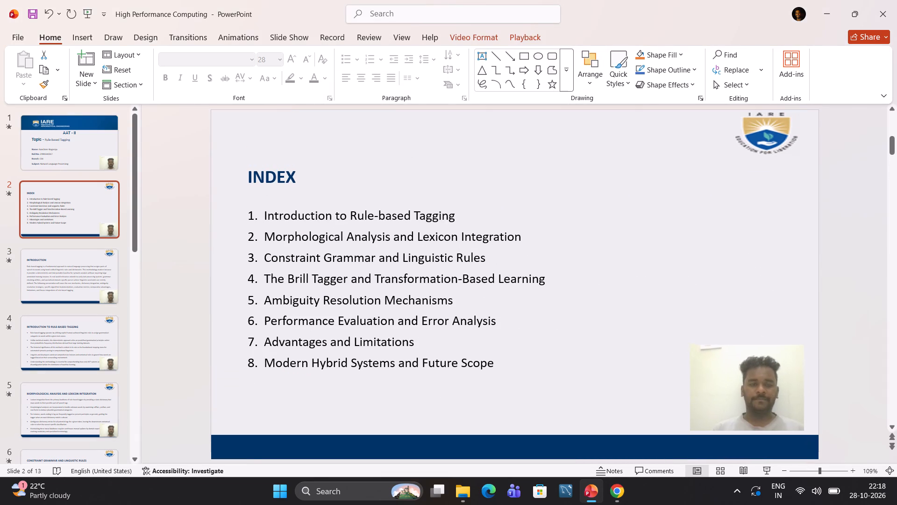
left_click_drag(731, 389, 742, 390)
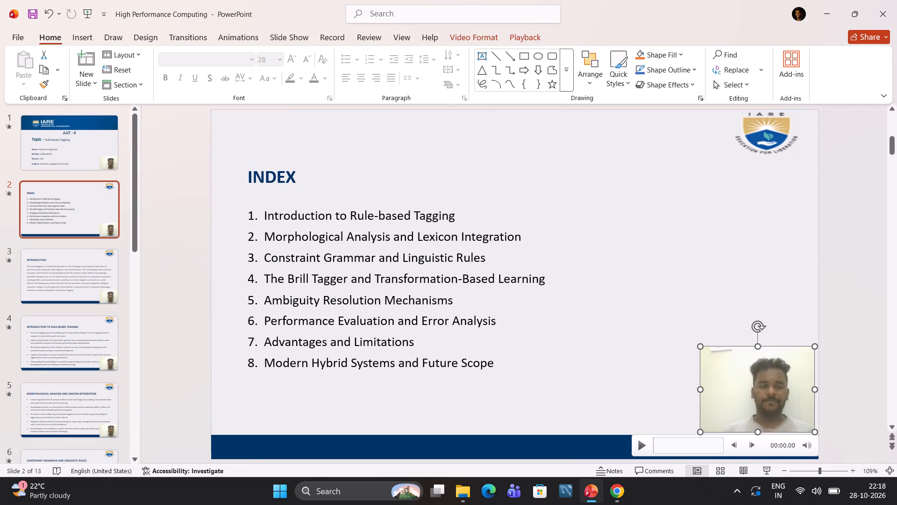
Play the Index slide's webcam video and skip back to near its start.
left_click(645, 452)
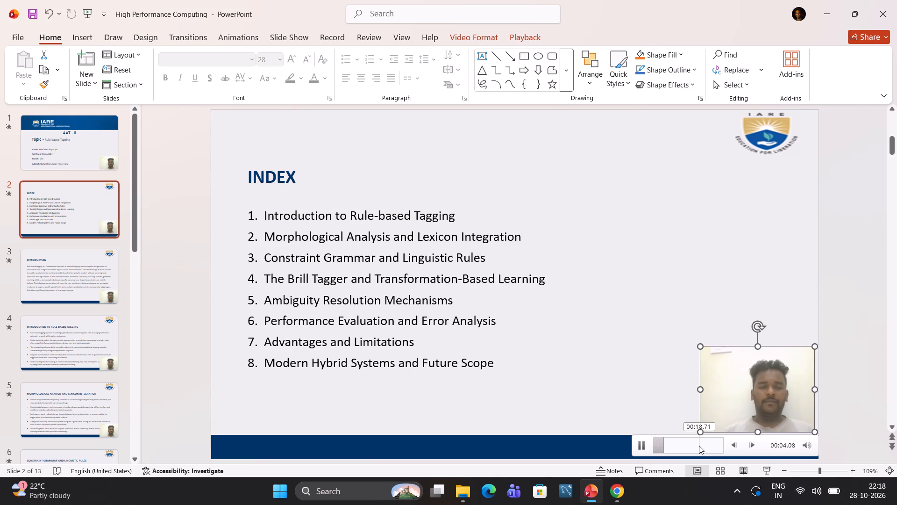
left_click(659, 445)
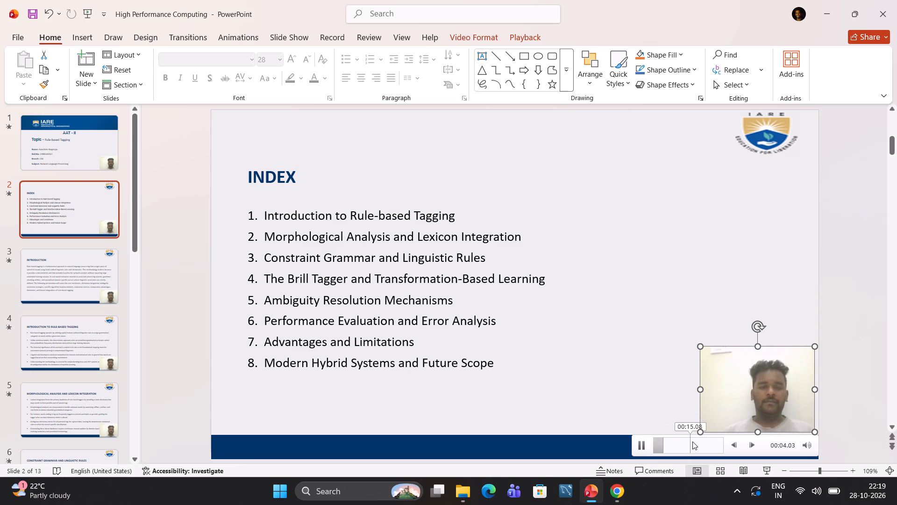
Play the webcam video on the title slide.
left_click(62, 159)
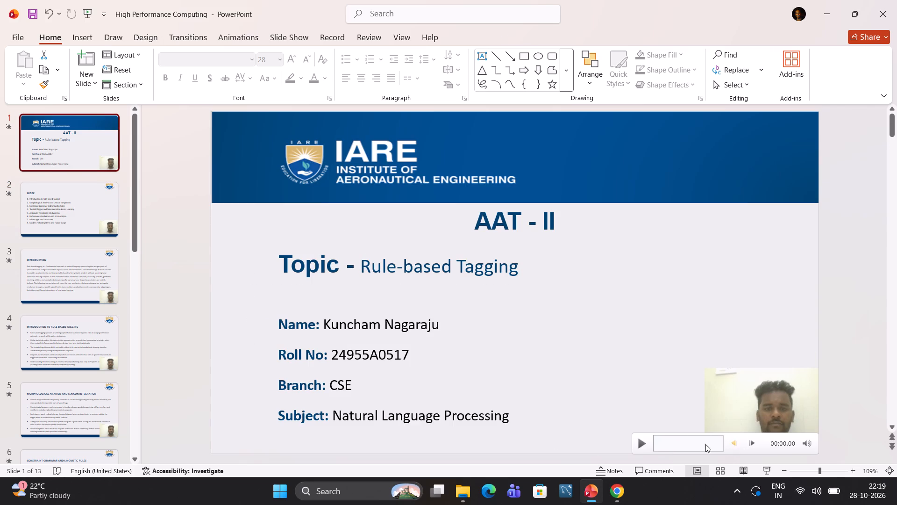
left_click(640, 447)
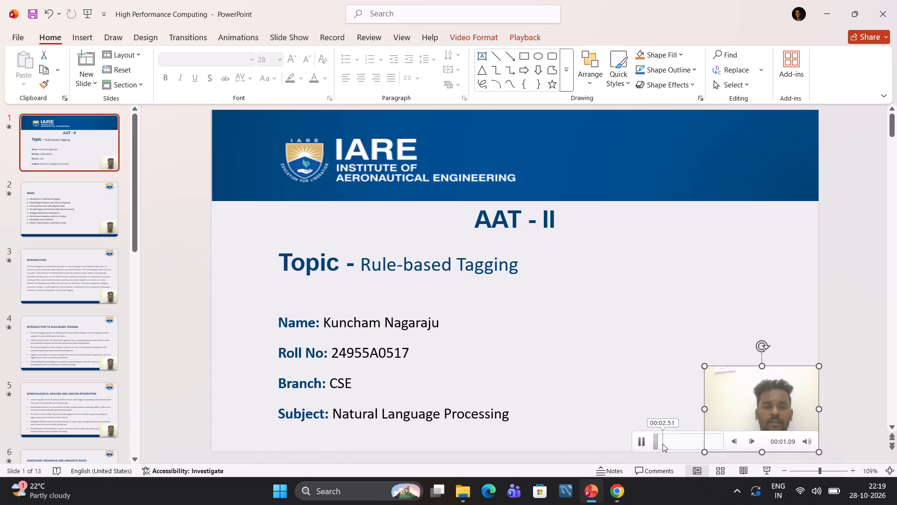
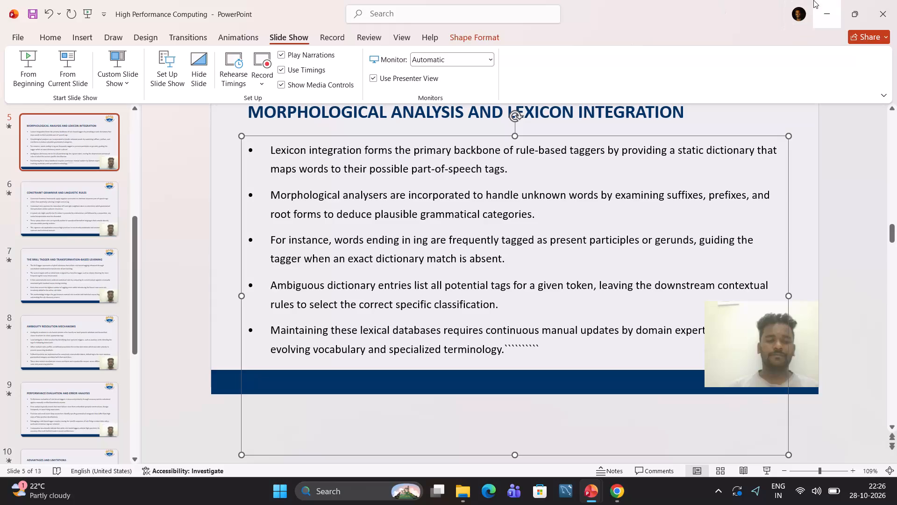
Minimize the presentation window and switch to File Explorer.
left_click(813, 0)
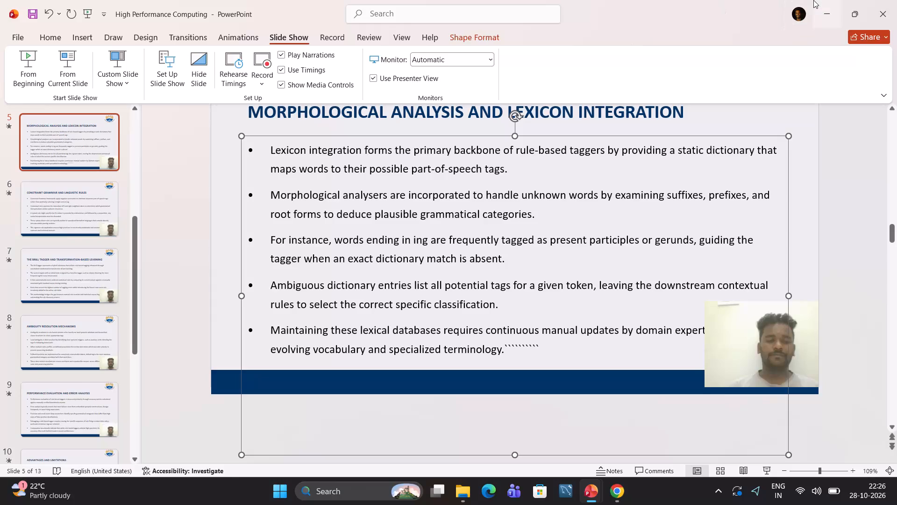
left_click(813, 0)
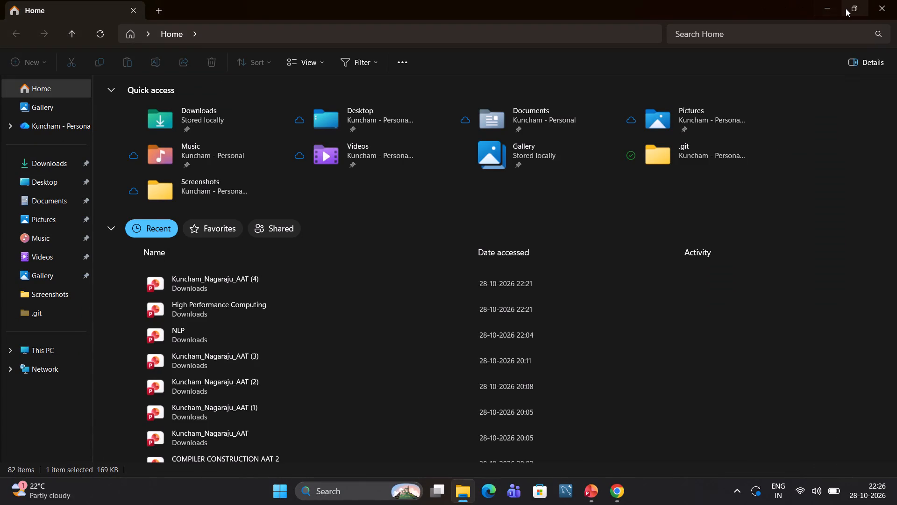
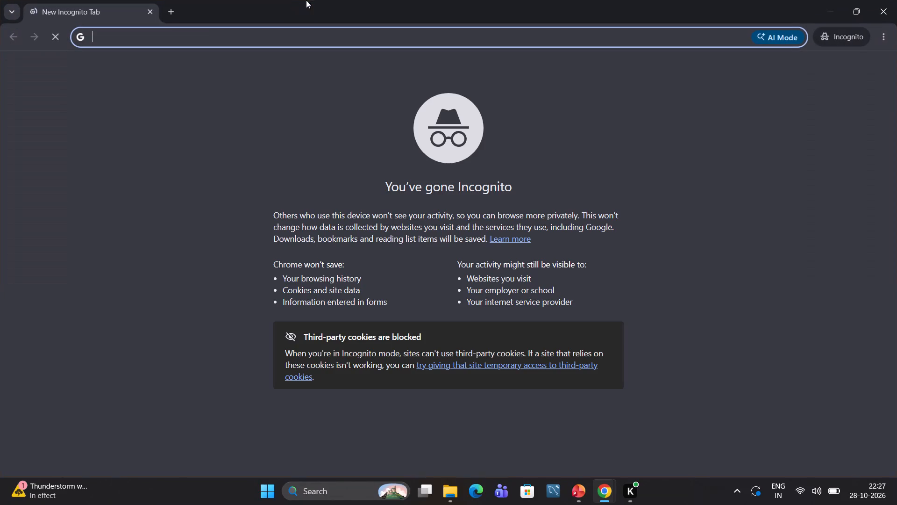
Minimize the Incognito window and open Google Drive in the regular browser window under the other signed-in account.
left_click(831, 0)
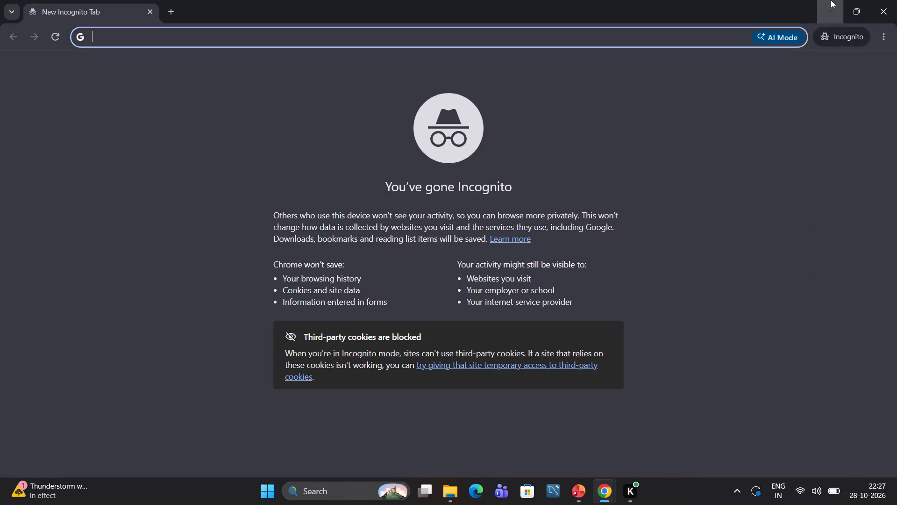
left_click(254, 0)
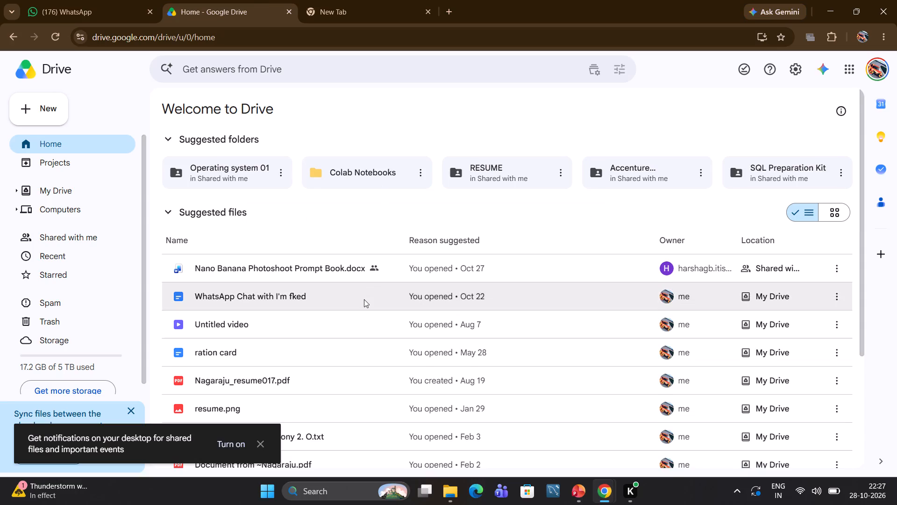
scroll(364, 299, "down", 1)
left_click(871, 67)
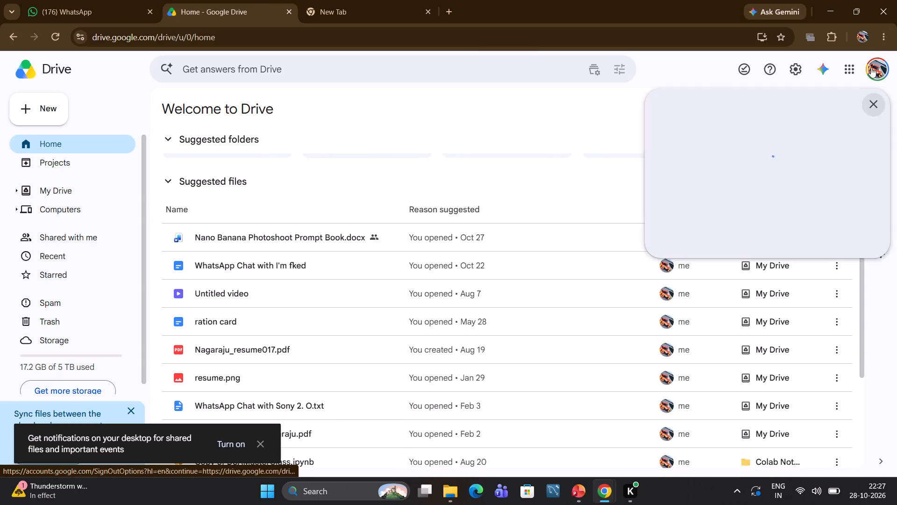
left_click(760, 280)
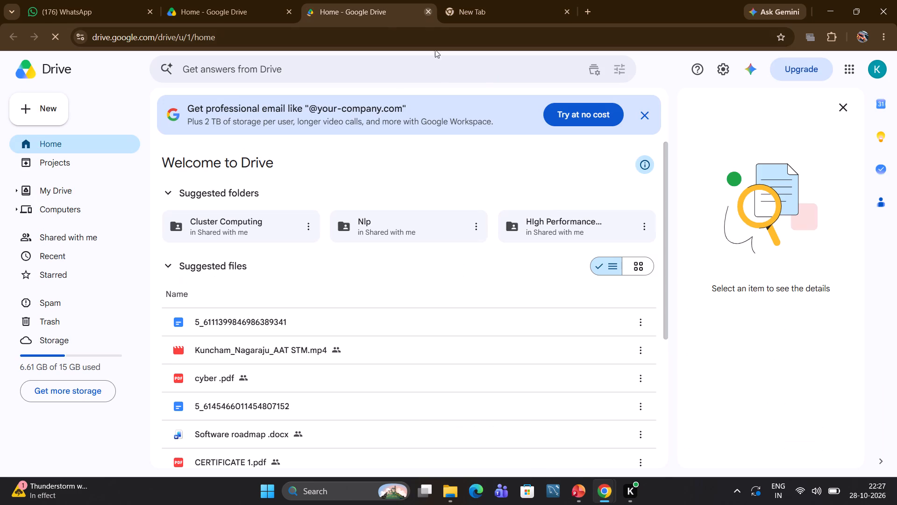
Select the Nlp folder among the suggested folders and close the details pane to view the full list of folders.
left_click(422, 215)
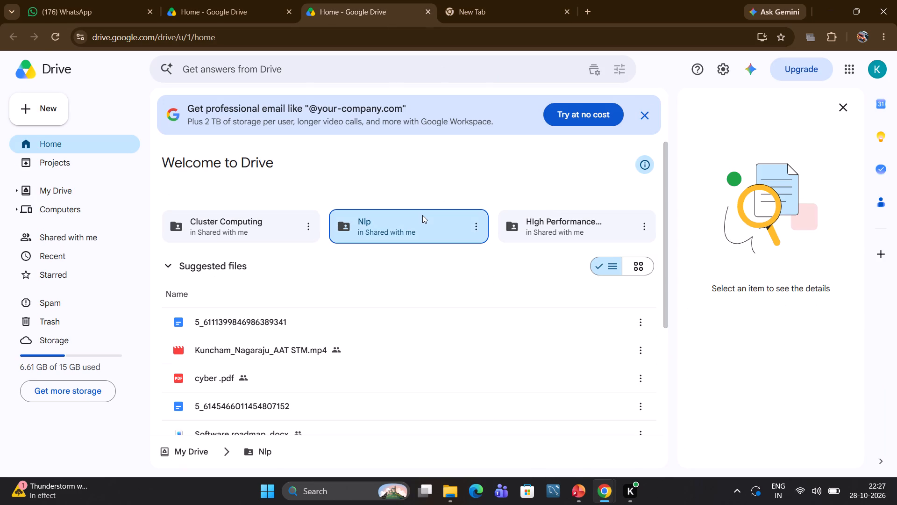
left_click(833, 113)
scroll(683, 239, "left", 1)
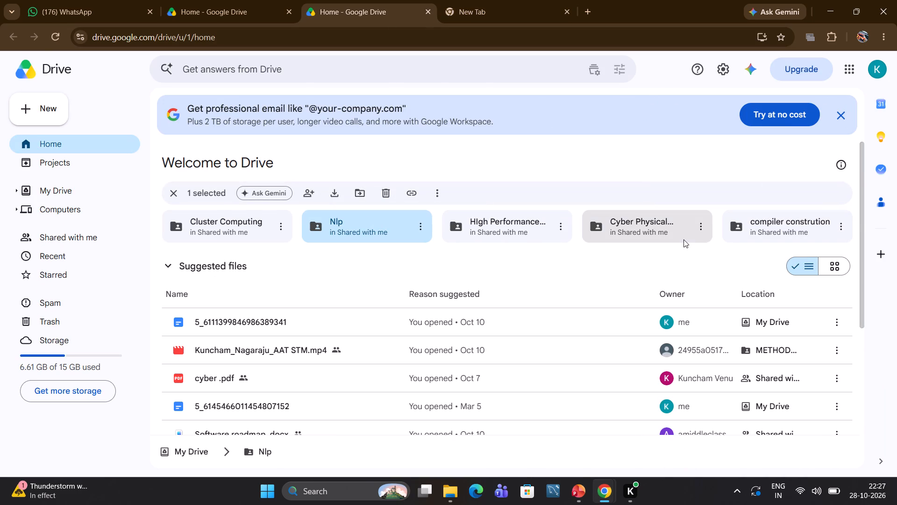
scroll(683, 239, "left", 1)
Switch from Google Drive to the blank new tab.
left_click(501, 0)
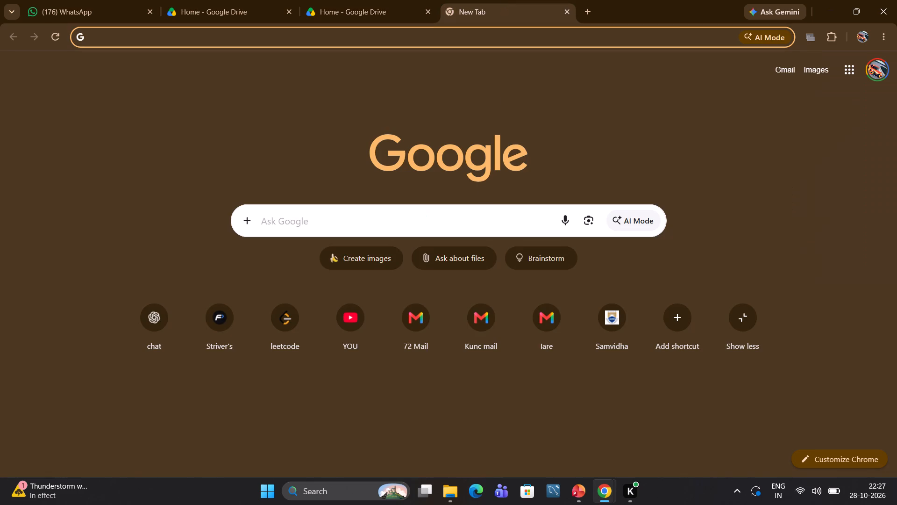
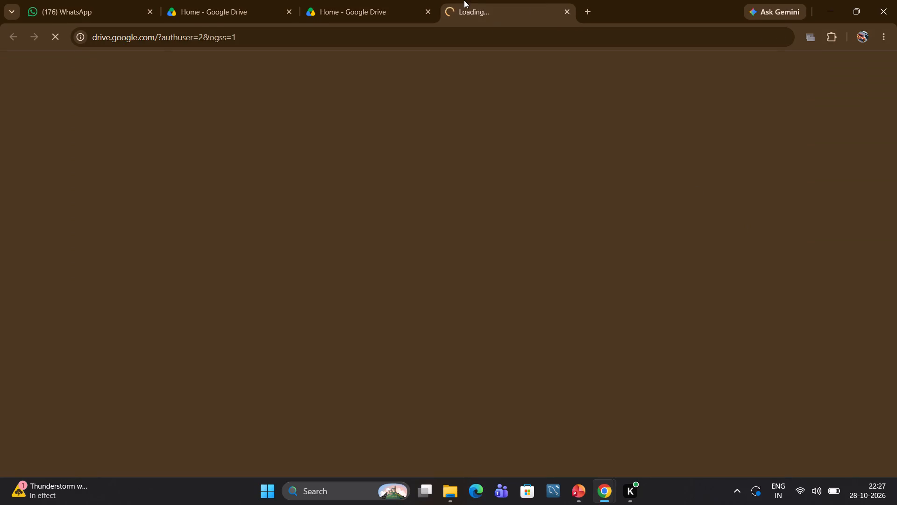
Return to the newly opened Google Drive tab and close its details pane.
left_click(392, 0)
left_click(453, 0)
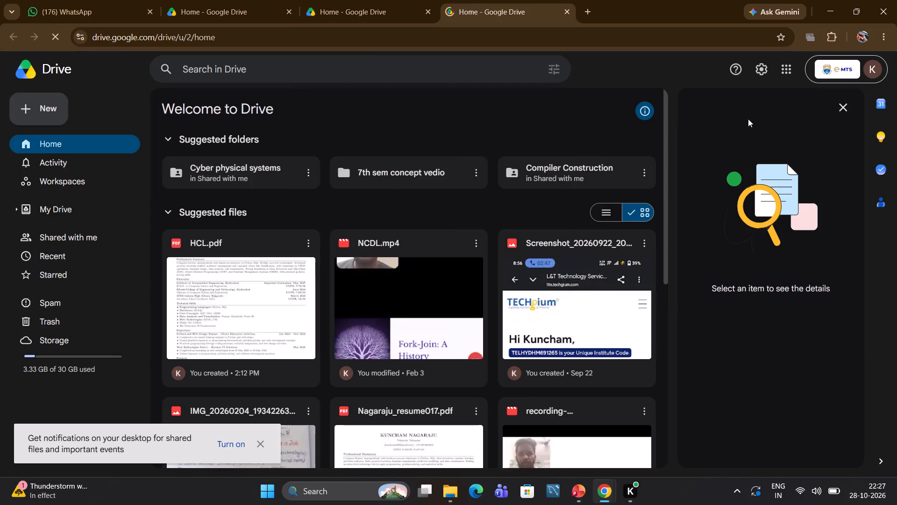
left_click(841, 111)
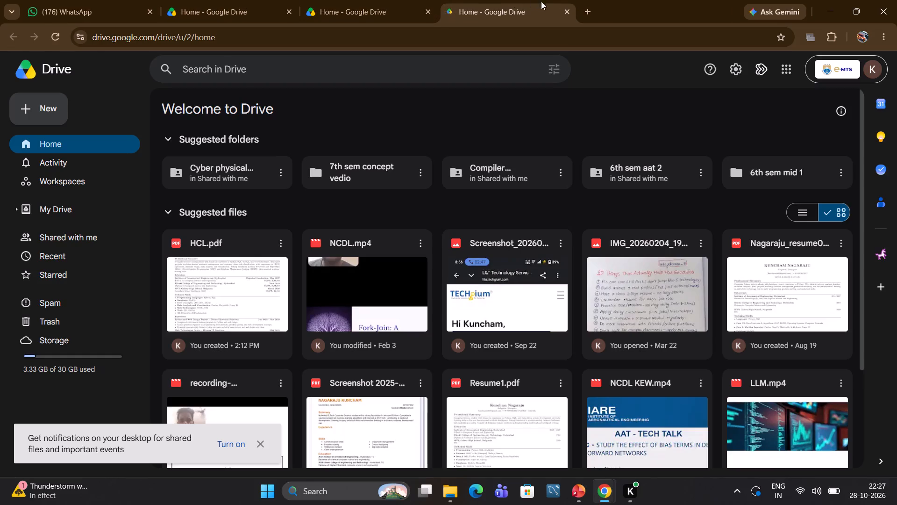
Open the Samvidha student portal in a new browser tab and sign in with the saved credentials.
left_click(586, 11)
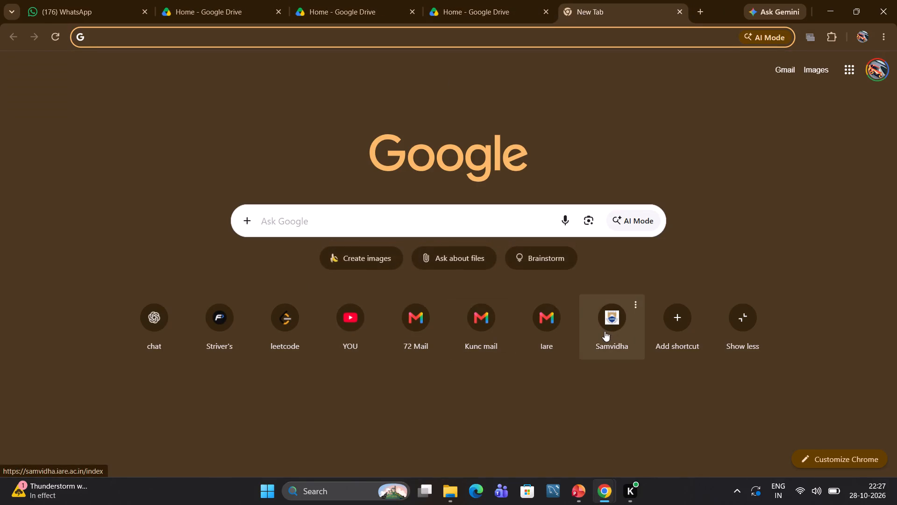
left_click(605, 331)
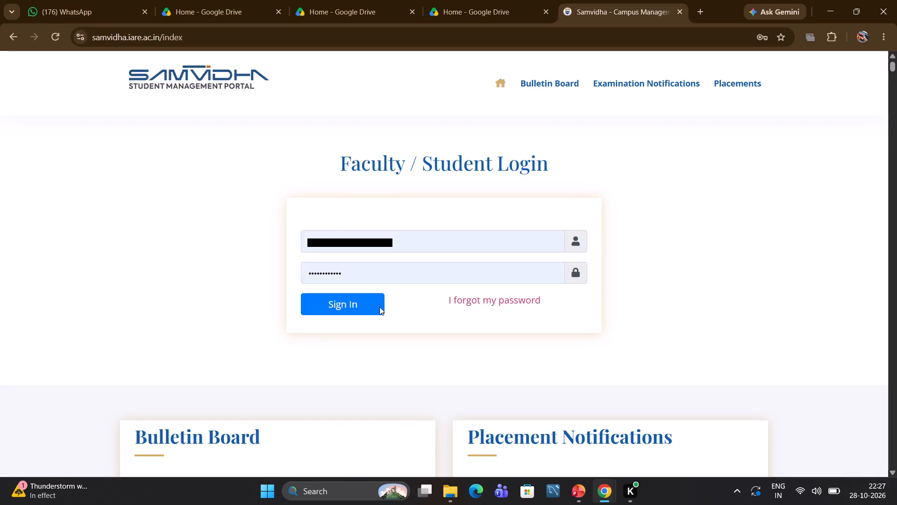
left_click(374, 308)
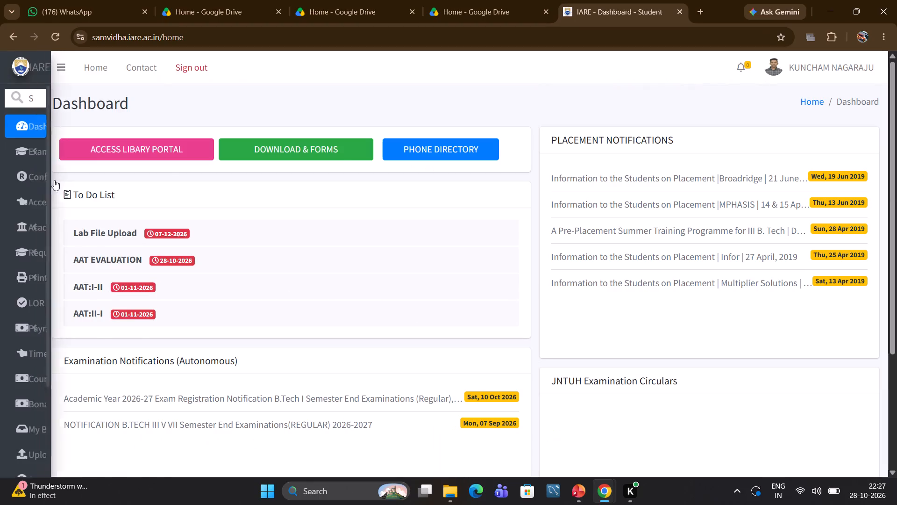
Open the AAT-I upload page and get the assigned question for Intelligent Cyber Physical Systems.
left_click(81, 157)
scroll(47, 279, "down", 5)
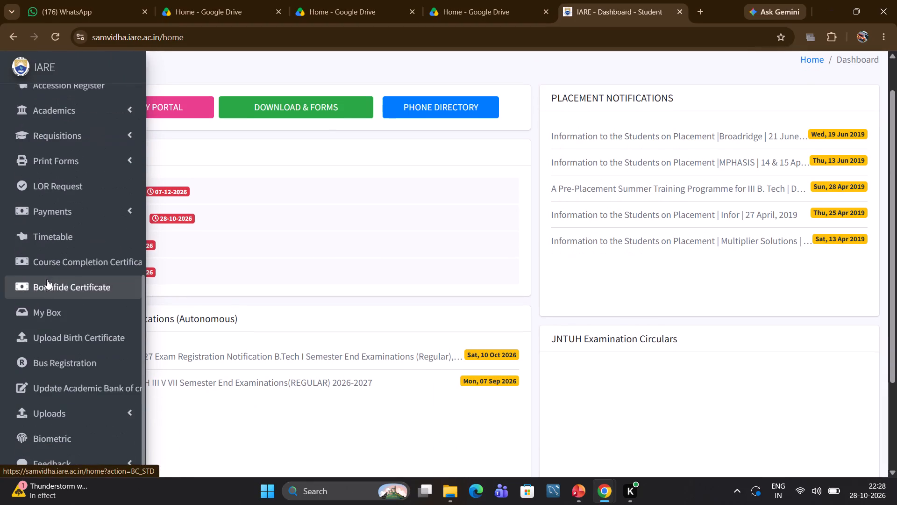
left_click_drag(75, 429, 78, 417)
left_click(78, 417)
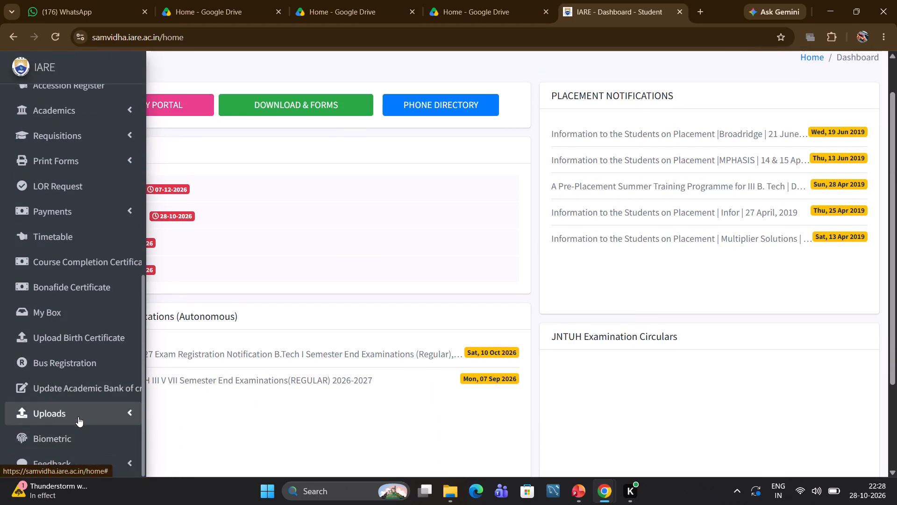
scroll(78, 417, "down", 4)
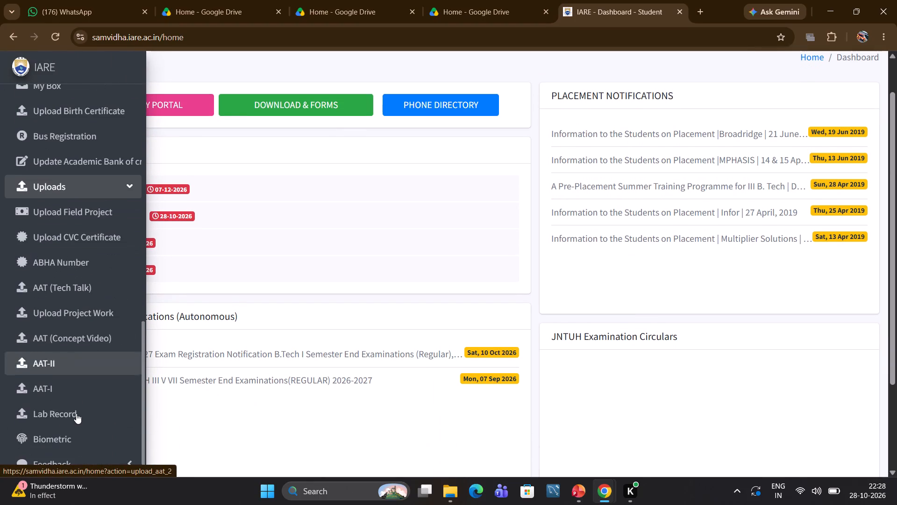
left_click(72, 381)
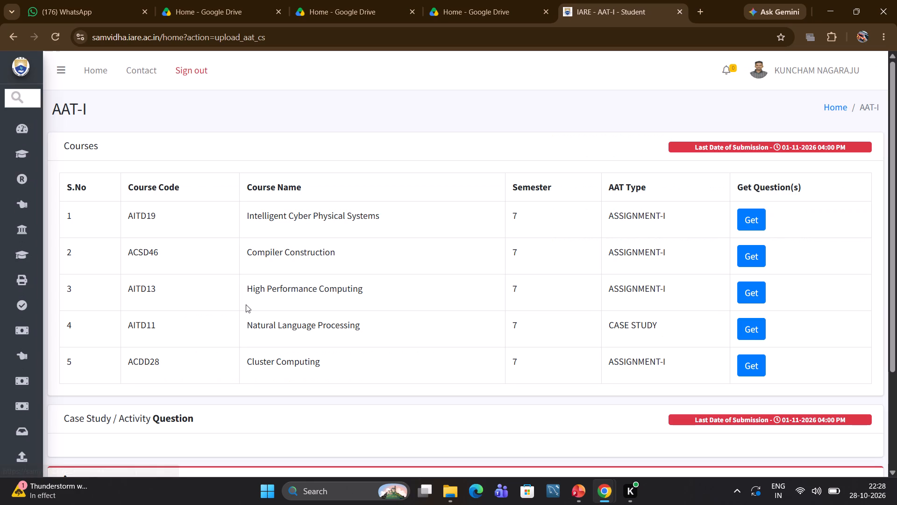
left_click(750, 219)
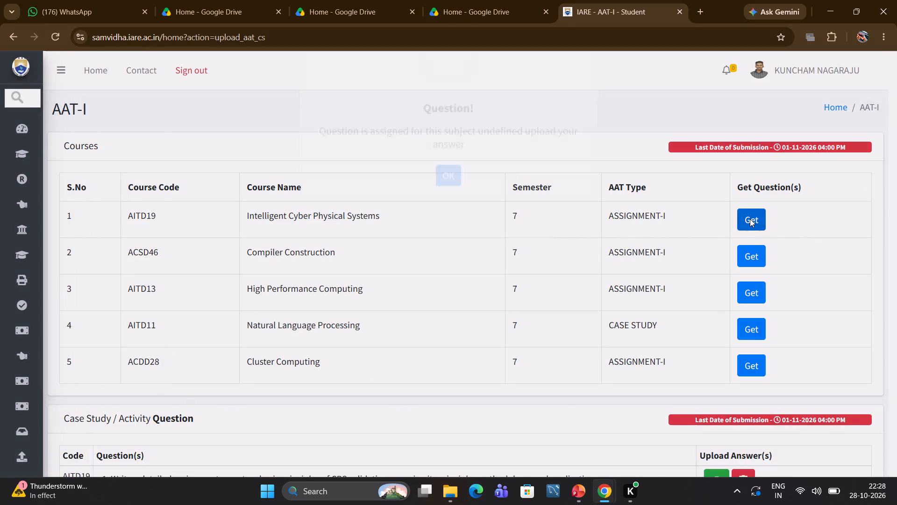
left_click(458, 325)
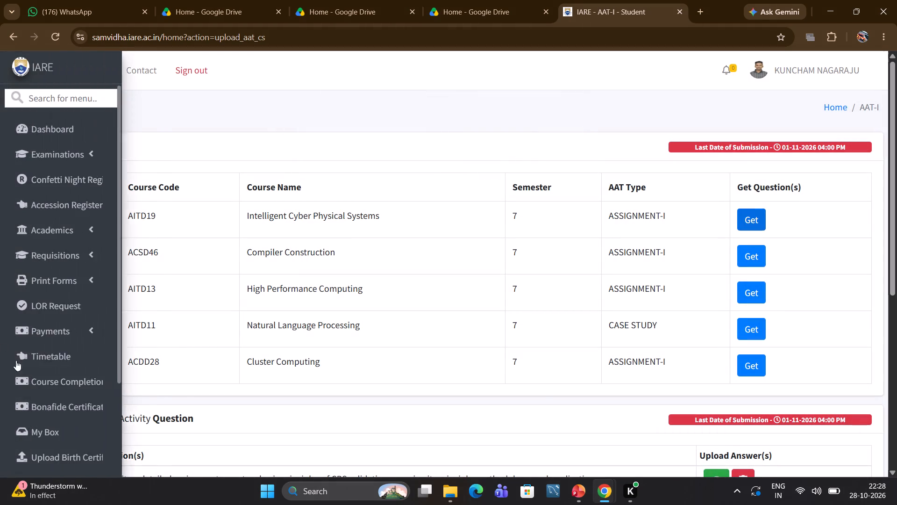
Open the AAT-II upload page and get the assigned questions for Intelligent Cyber Physical Systems and Compiler Construction.
scroll(68, 357, "down", 5)
left_click(57, 418)
scroll(57, 418, "down", 3)
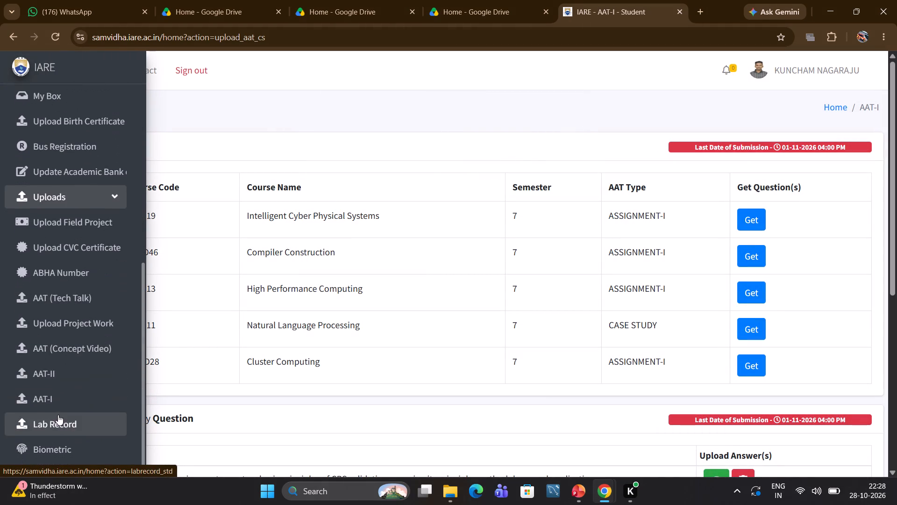
left_click(64, 378)
left_click_drag(742, 233, 747, 226)
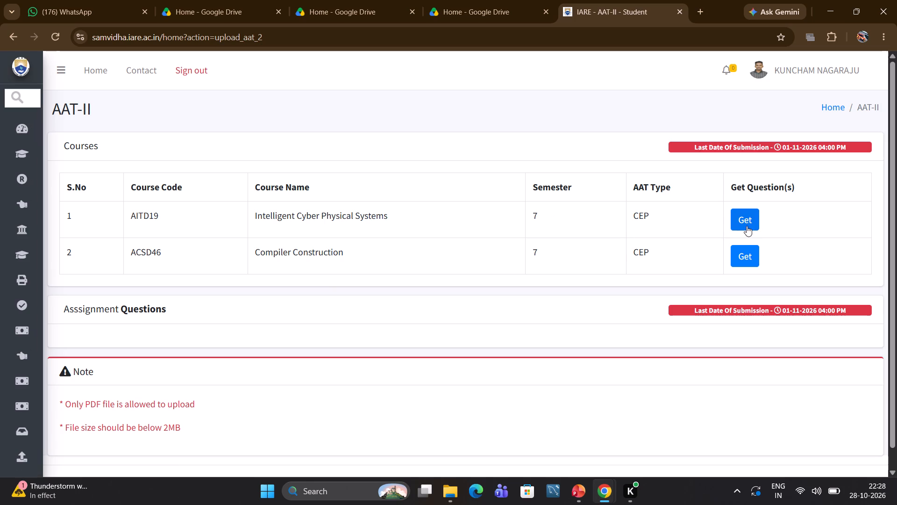
left_click(747, 226)
left_click(454, 338)
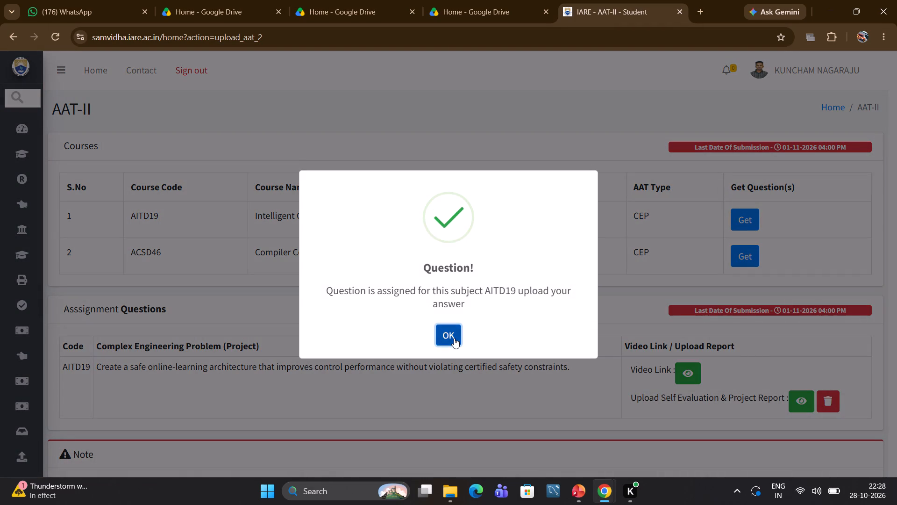
left_click(747, 267)
left_click_drag(747, 267, 745, 259)
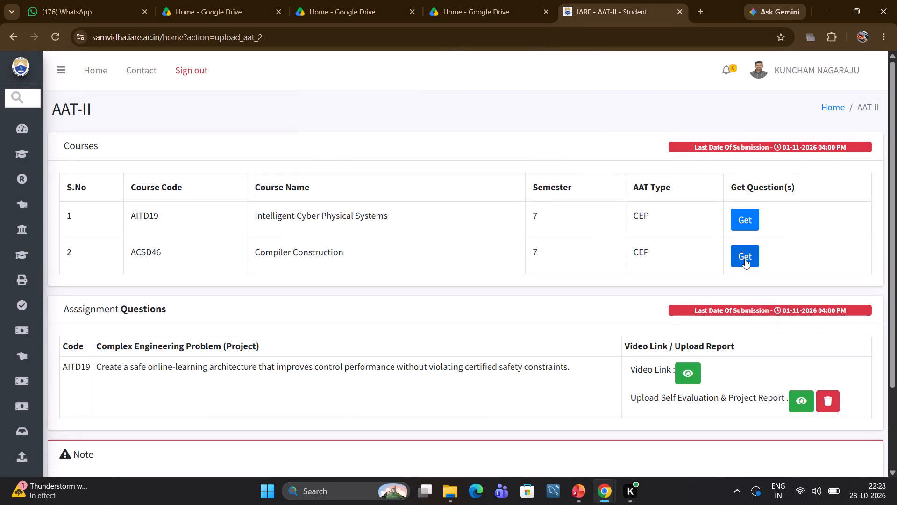
left_click(745, 259)
left_click(454, 332)
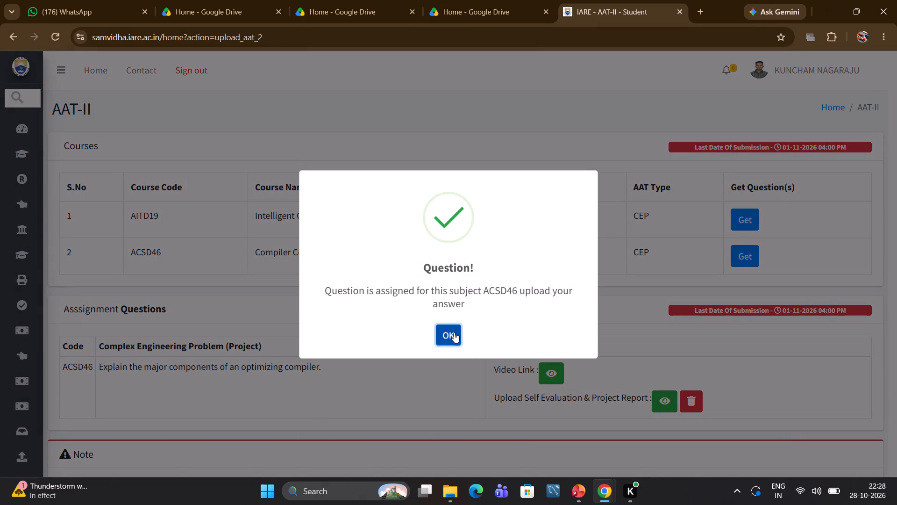
Open the AAT (Concept Video) upload page and view the submitted Drive link for Natural Language Processing.
scroll(101, 328, "down", 1)
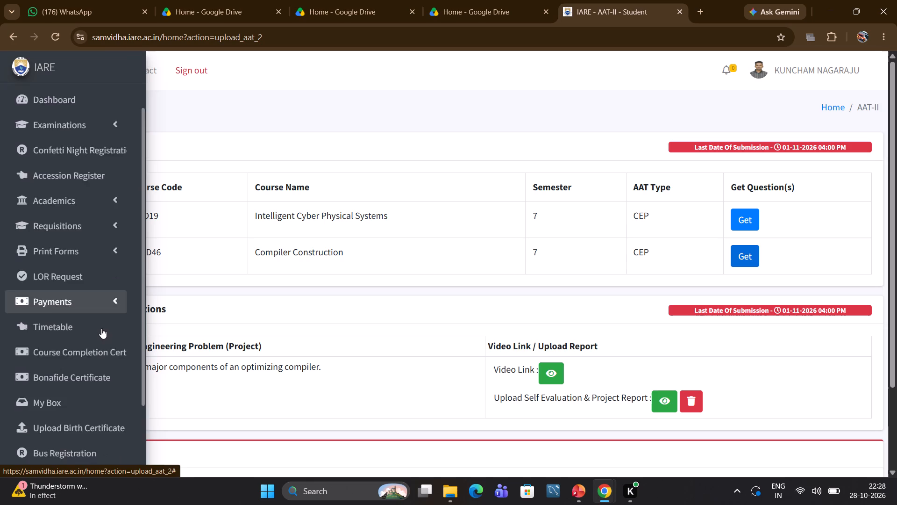
scroll(101, 328, "down", 1)
left_click(76, 414)
scroll(76, 414, "down", 4)
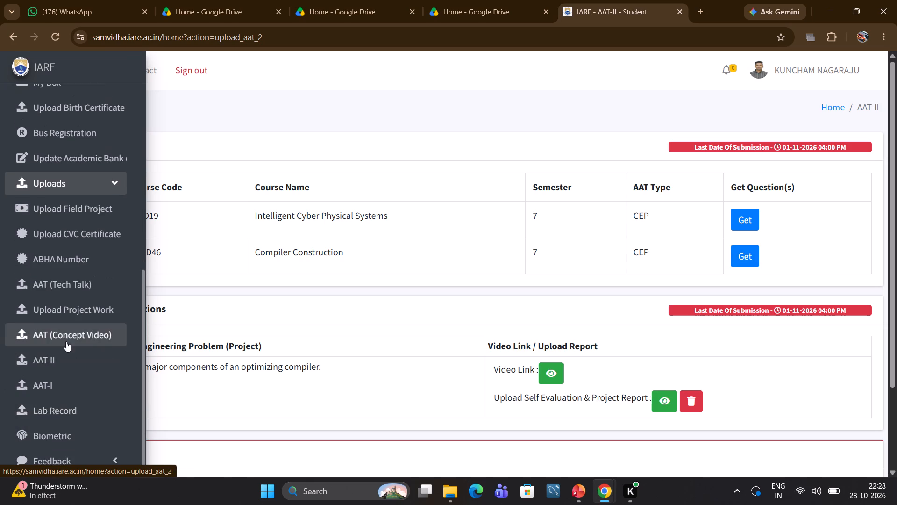
left_click(66, 332)
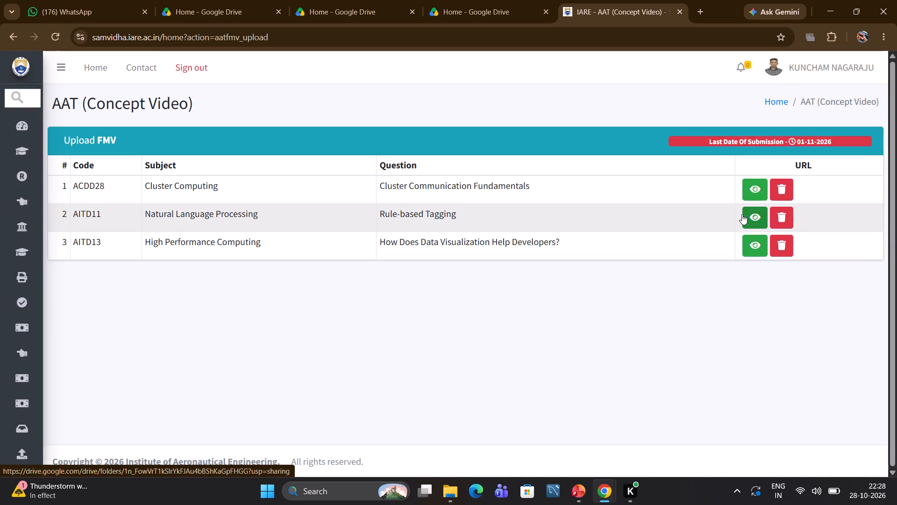
left_click(749, 214)
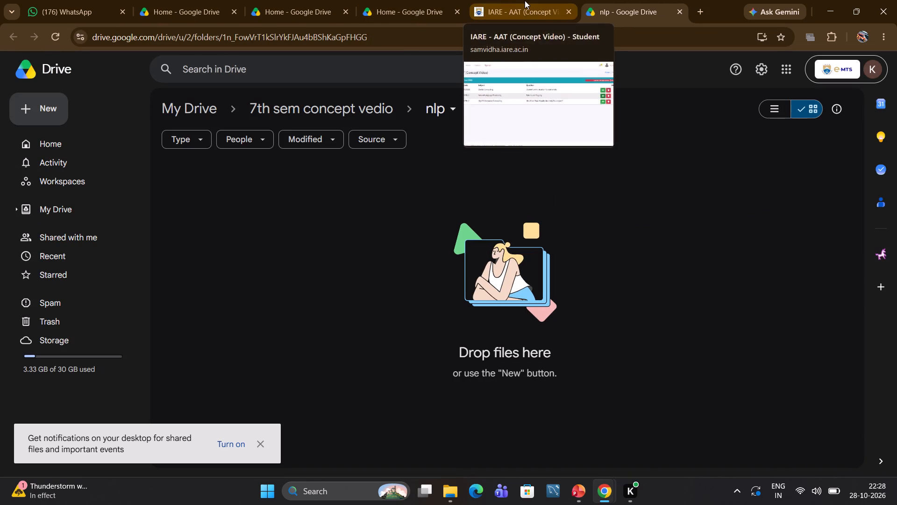
Return to the Google Drive home tab and open the nlp folder inside 7th sem concept vedio.
left_click(441, 0)
double_click(367, 162)
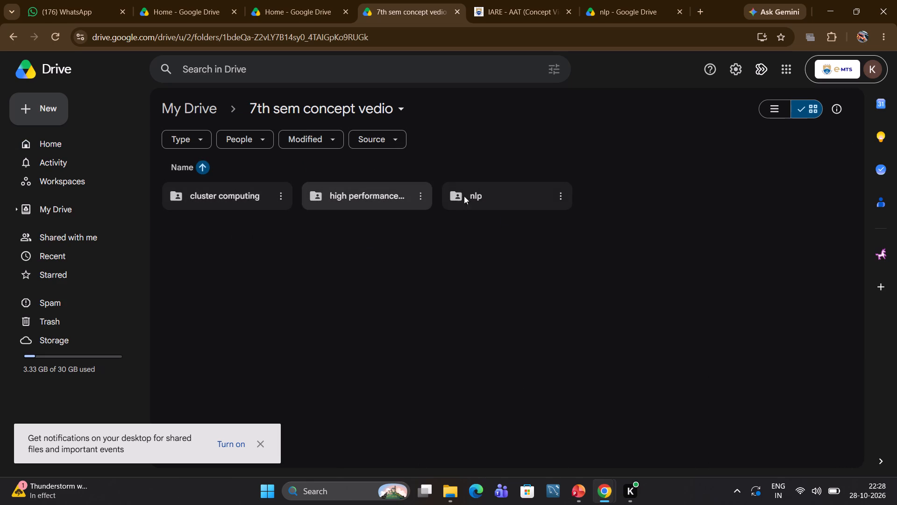
double_click(484, 192)
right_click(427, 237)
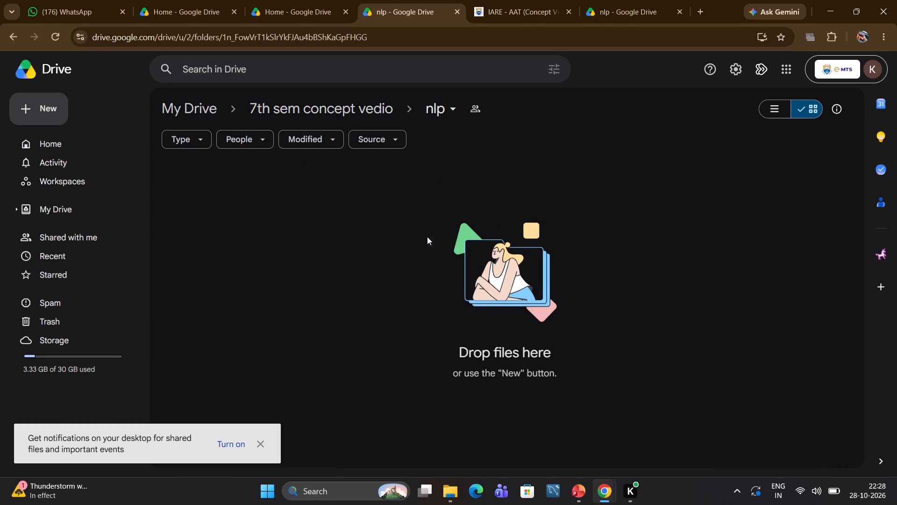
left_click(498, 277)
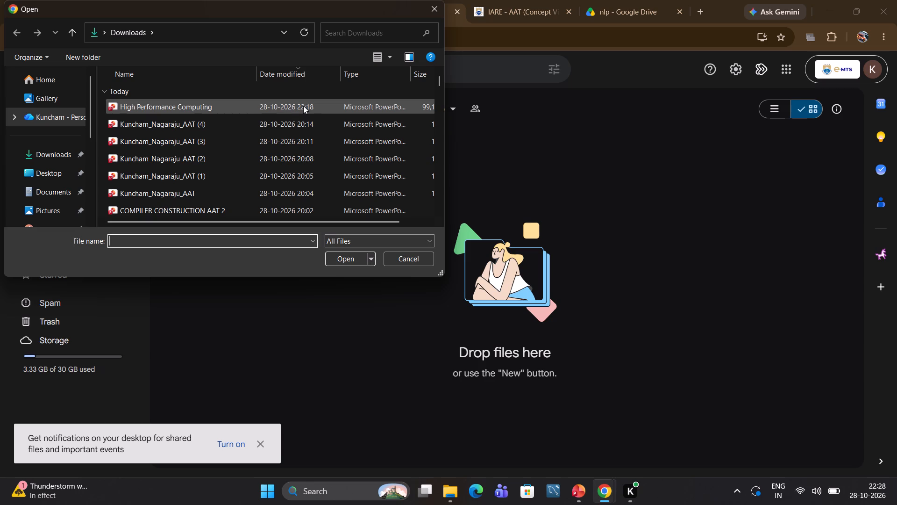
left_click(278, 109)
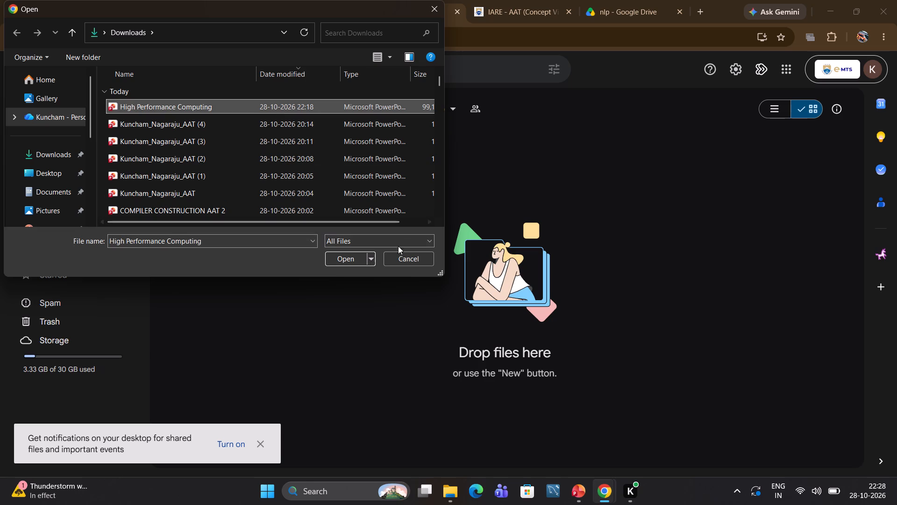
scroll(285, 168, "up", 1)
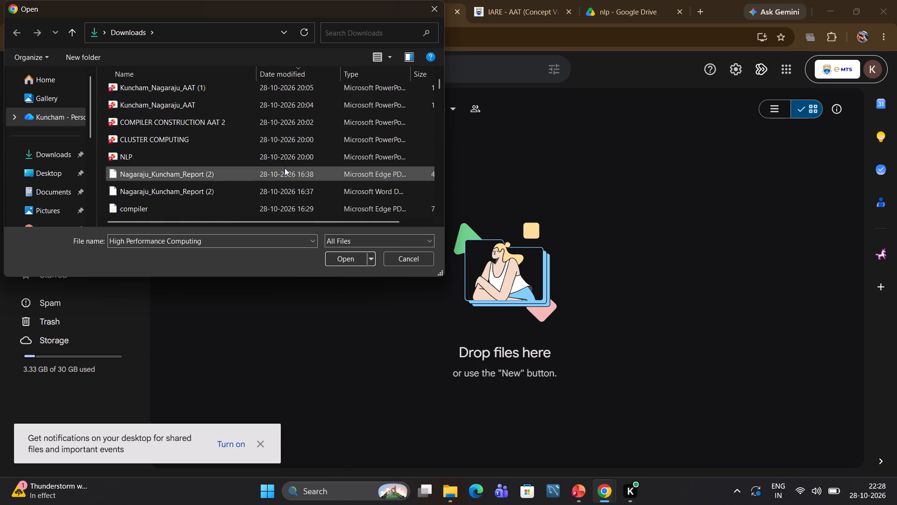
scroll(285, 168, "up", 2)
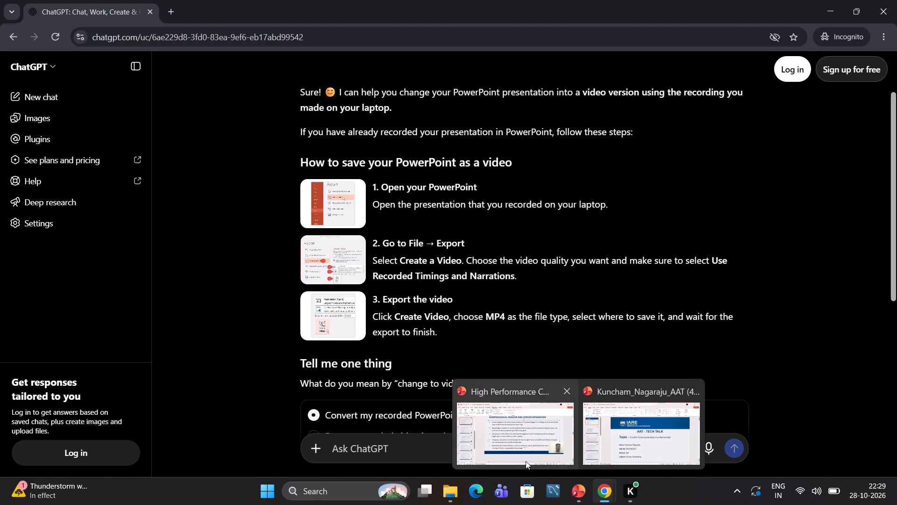
Switch to the High Performance Computing presentation in PowerPoint and set up its video export with 05.00 seconds spent on each slide.
left_click(525, 456)
left_click(24, 39)
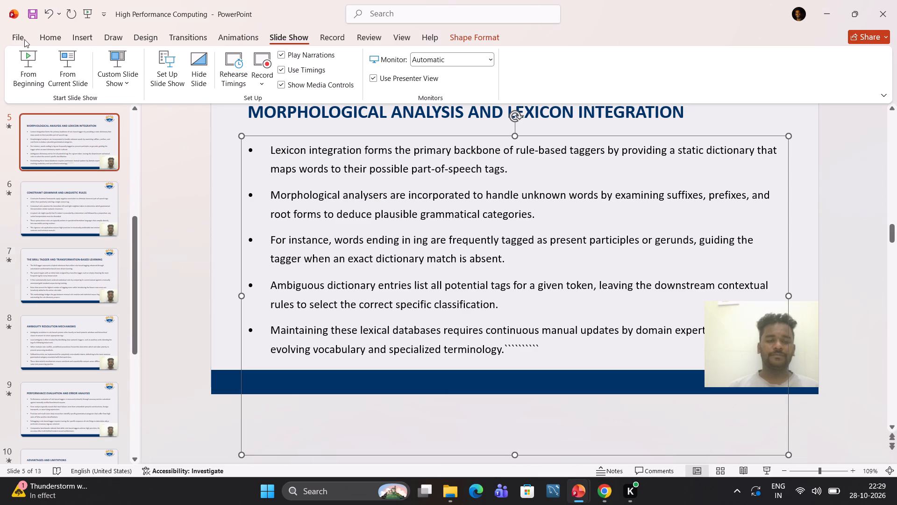
left_click(32, 285)
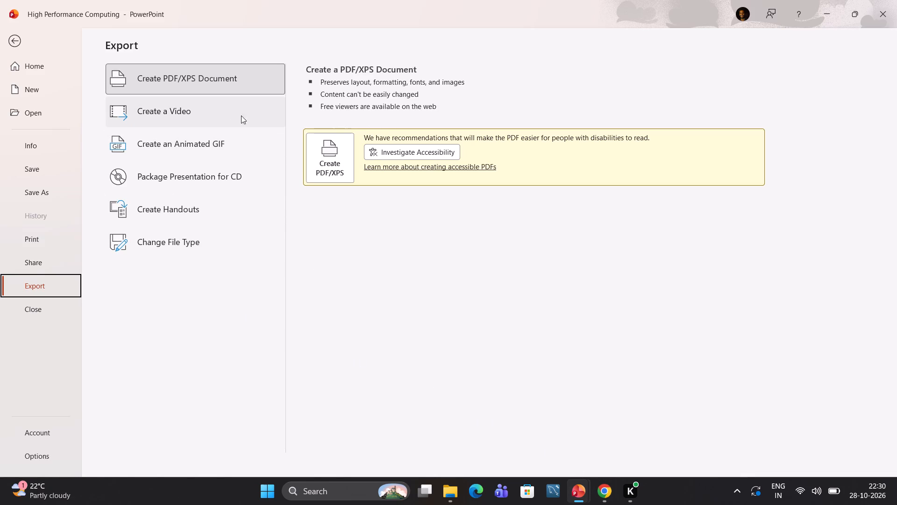
left_click(218, 107)
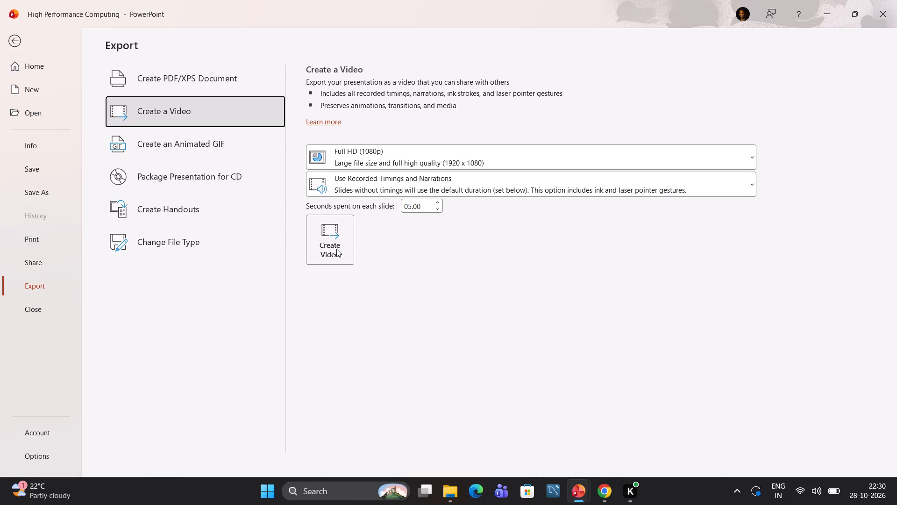
left_click(427, 207)
left_click(434, 207)
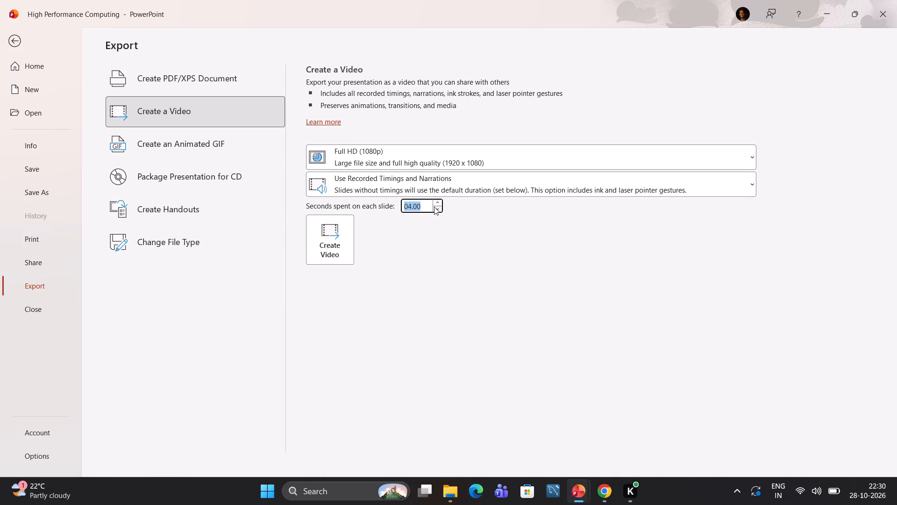
left_click(438, 200)
Create the video as an MPEG-4 file named NLP in the Downloads folder.
left_click(325, 238)
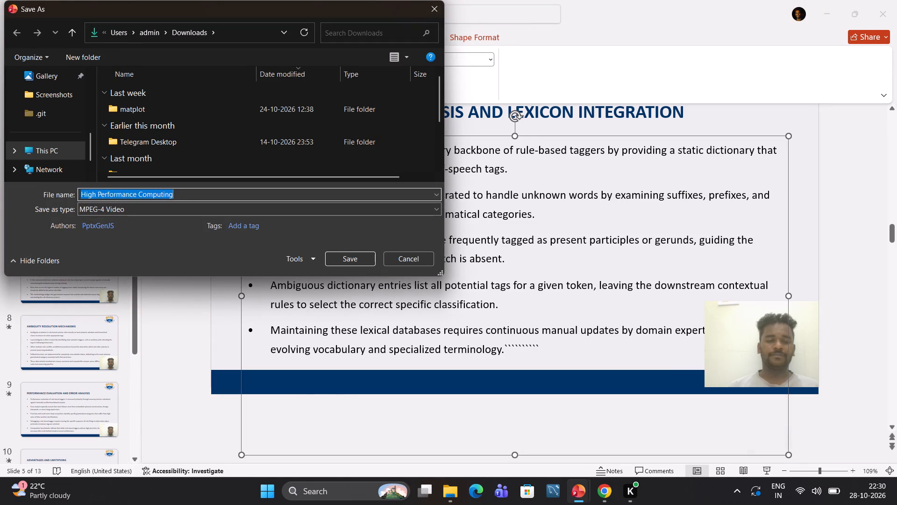
type("NLP")
left_click(166, 257)
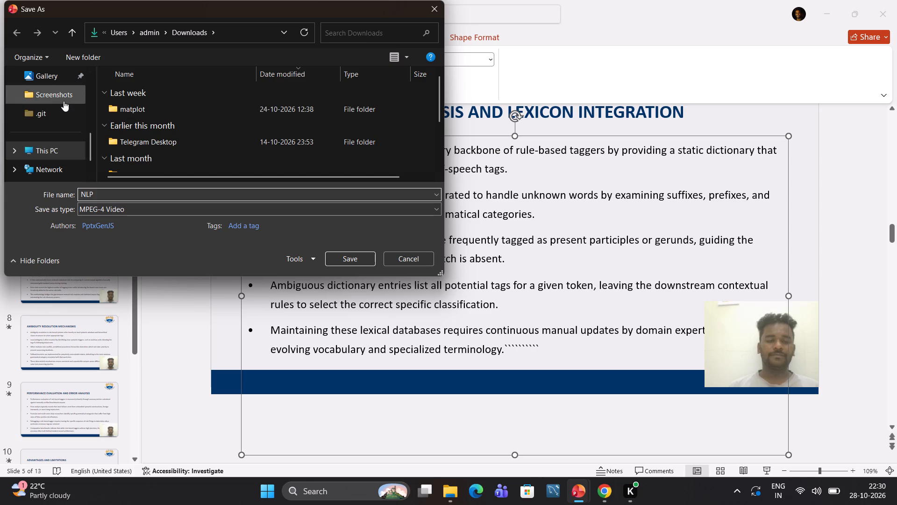
scroll(55, 142, "down", 1)
scroll(55, 142, "up", 1)
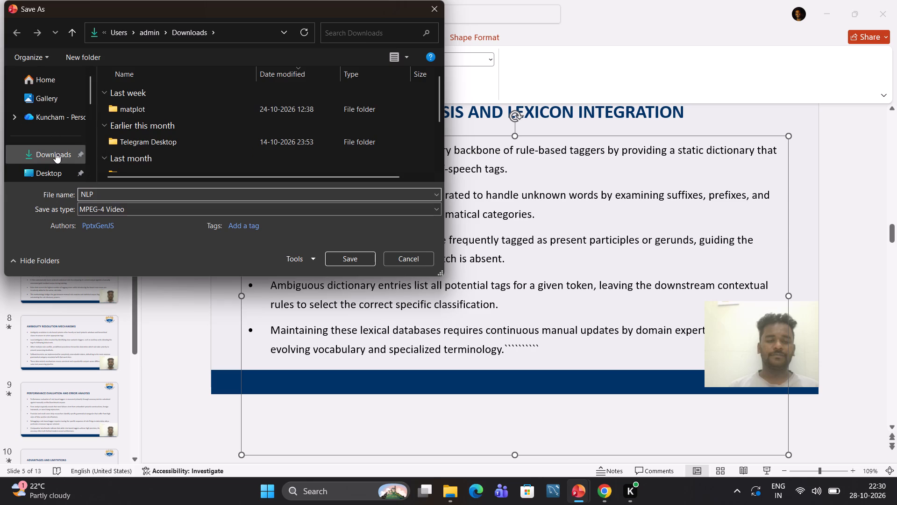
left_click(56, 153)
left_click(358, 260)
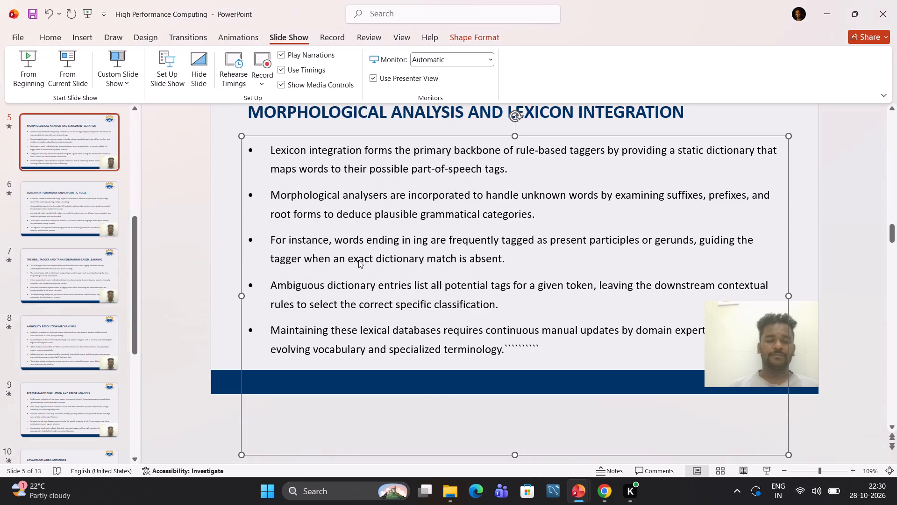
Open the NLP video from the Downloads folder in File Explorer, try to play it in Media Player, and close the player.
left_click(458, 491)
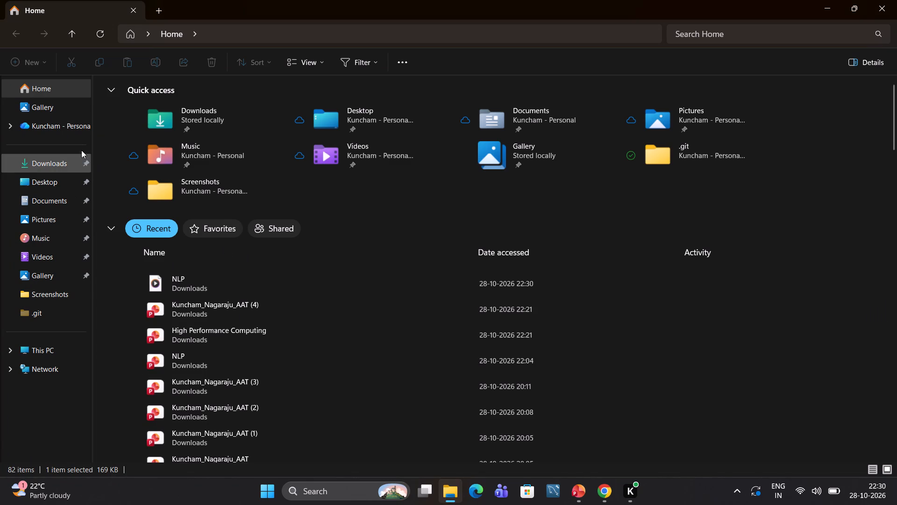
left_click(59, 163)
double_click(199, 112)
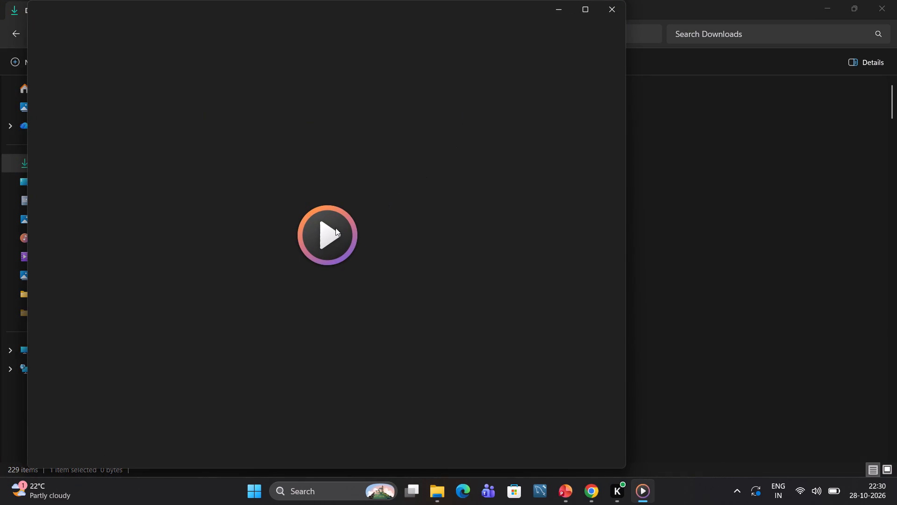
left_click(327, 238)
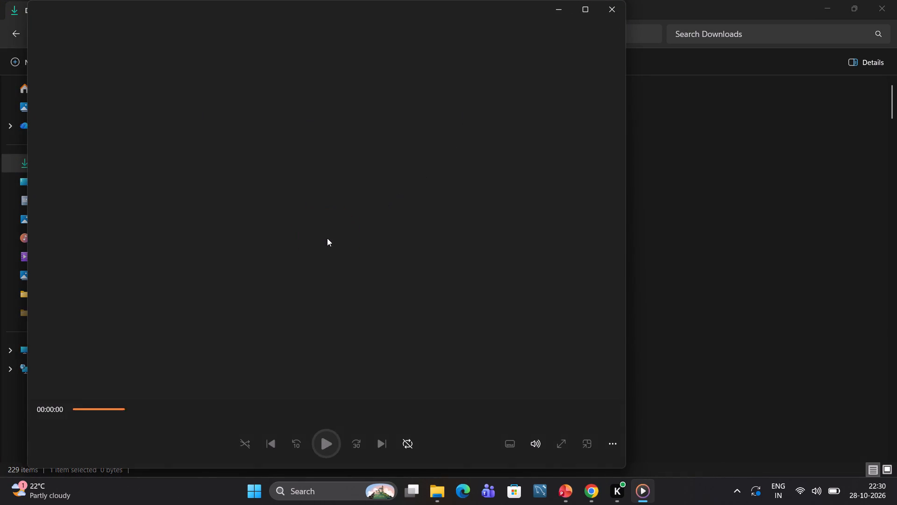
left_click(321, 449)
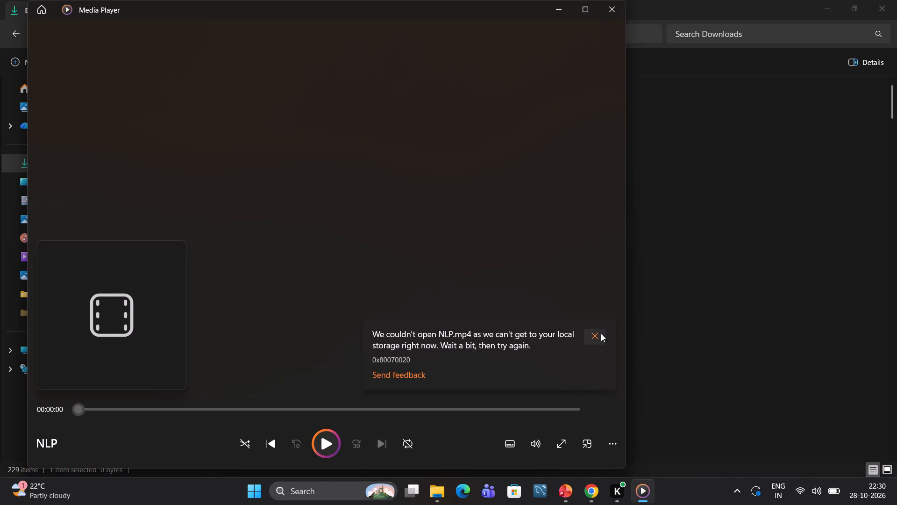
left_click(601, 333)
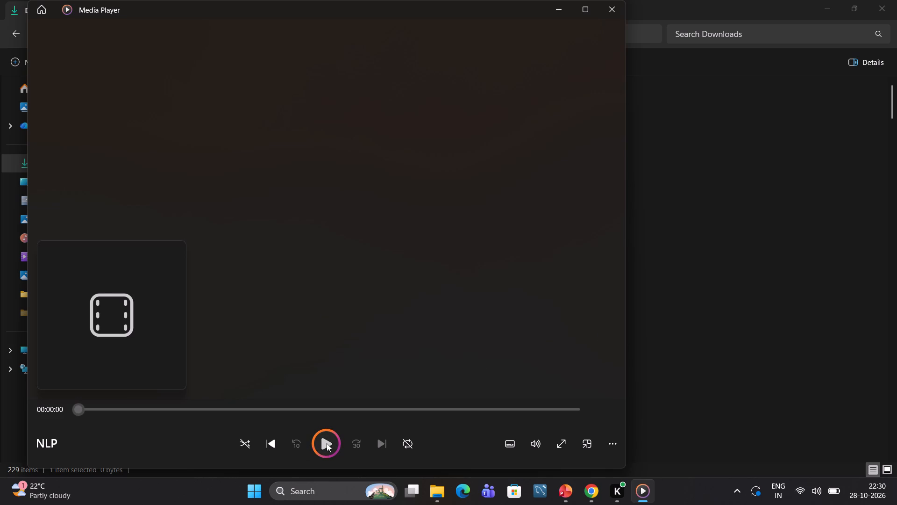
left_click(327, 443)
triple_click(327, 443)
triple_click(327, 443)
double_click(327, 443)
left_click_drag(327, 443, 552, 436)
left_click(606, 9)
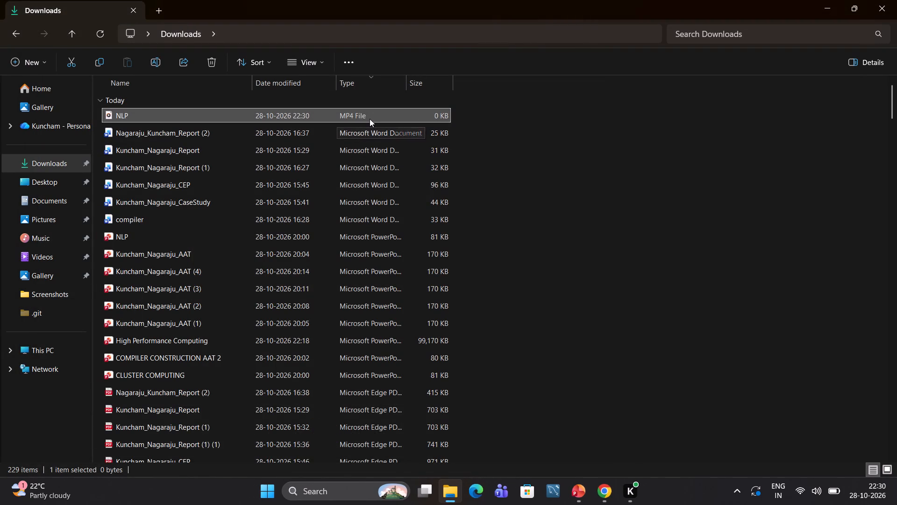
Try again to open the NLP video from Downloads, and close Media Player.
double_click(370, 119)
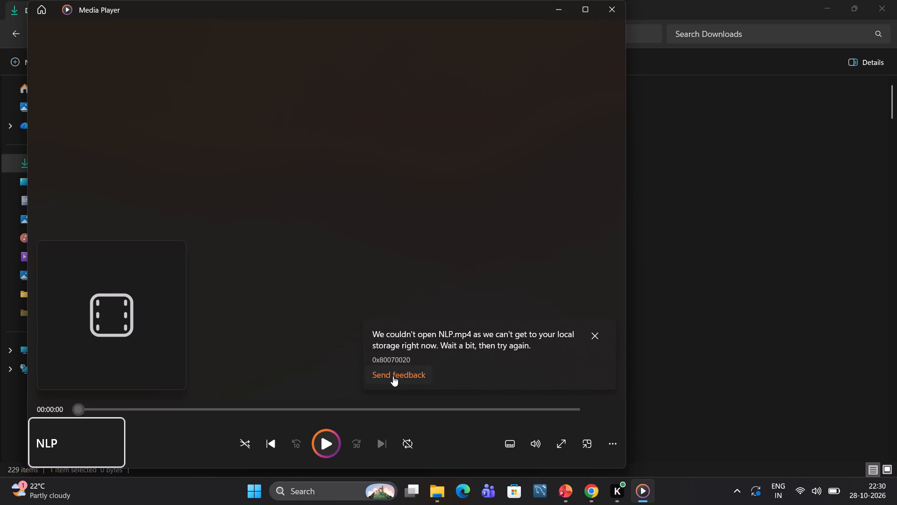
left_click(593, 338)
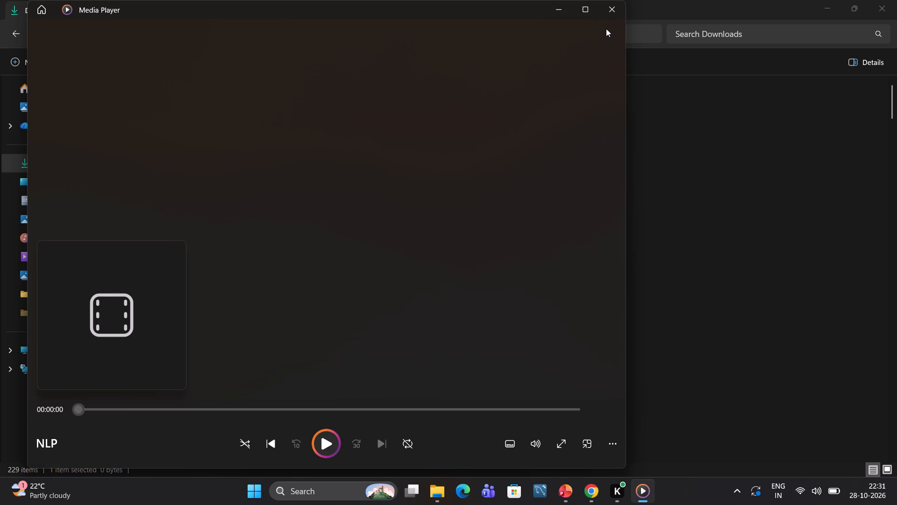
left_click(606, 4)
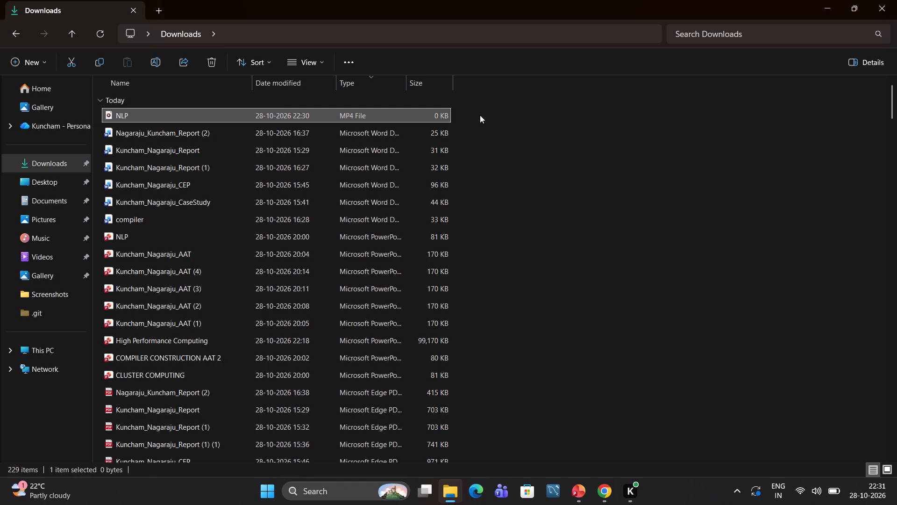
key("Print")
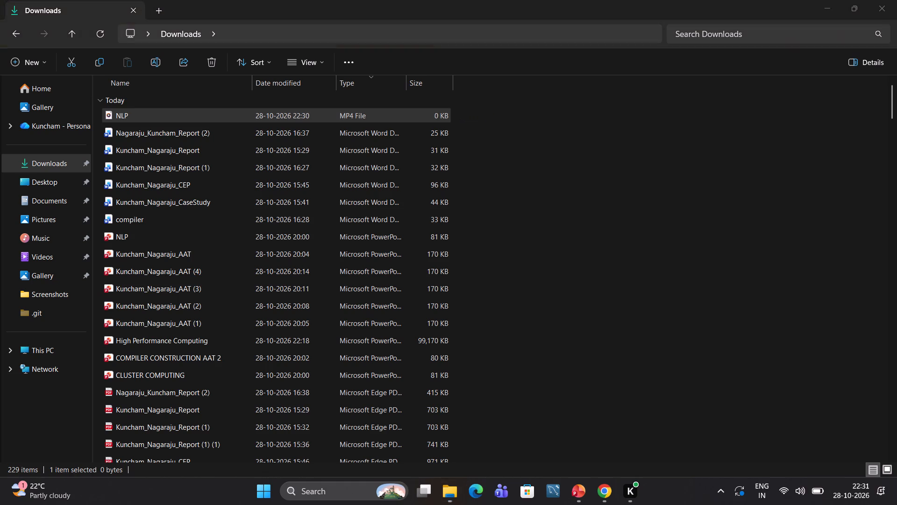
left_click_drag(94, 104, 479, 129)
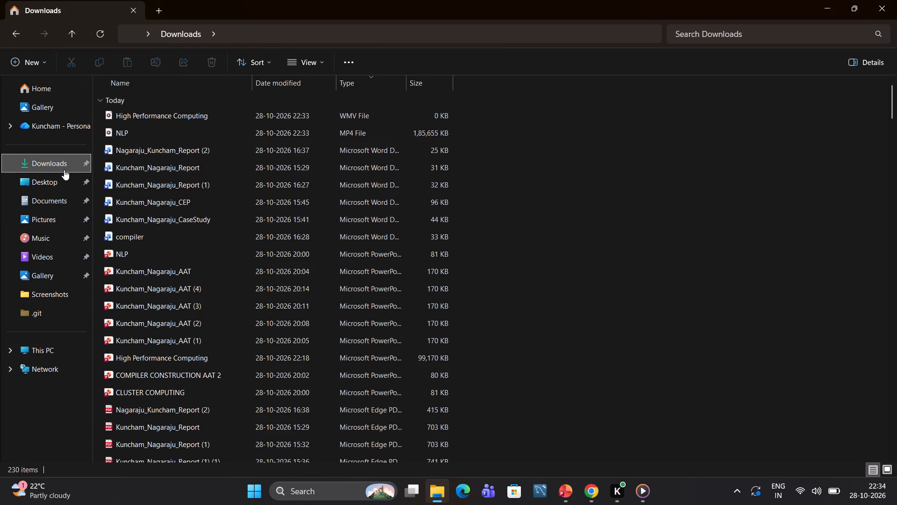
double_click(367, 137)
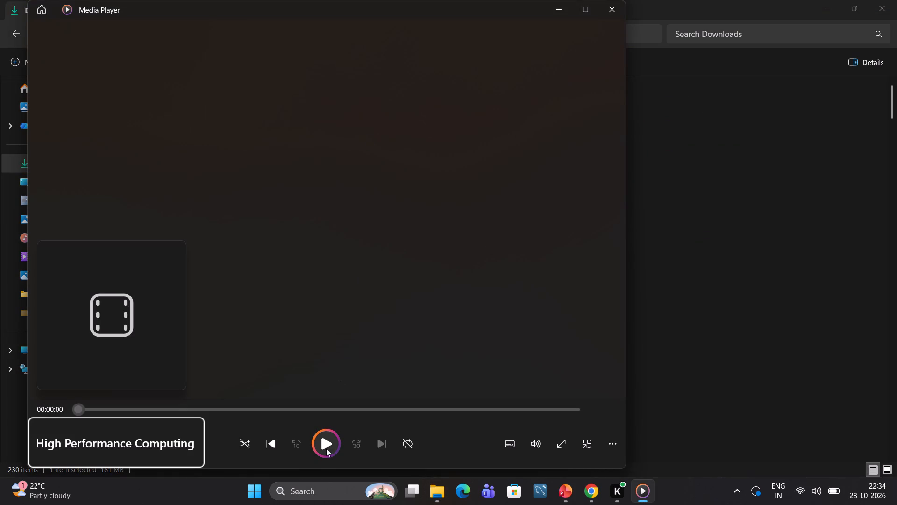
left_click(329, 445)
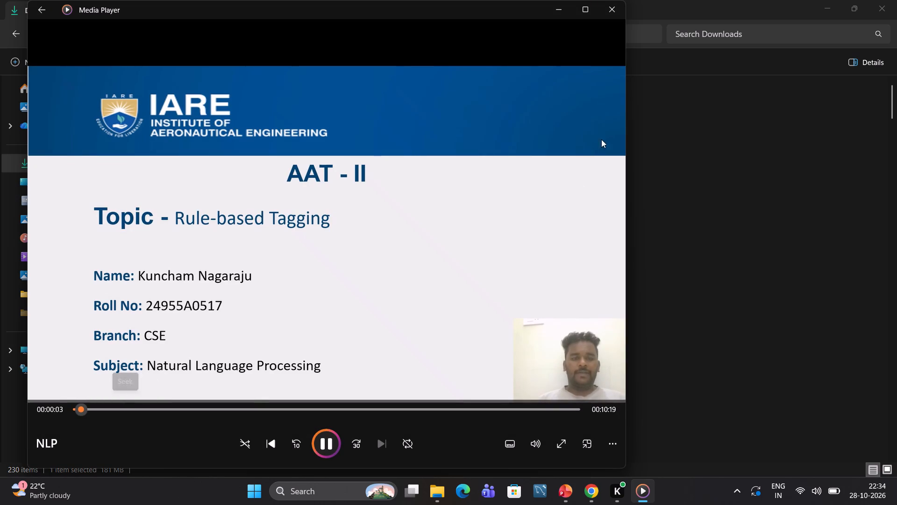
left_click(561, 6)
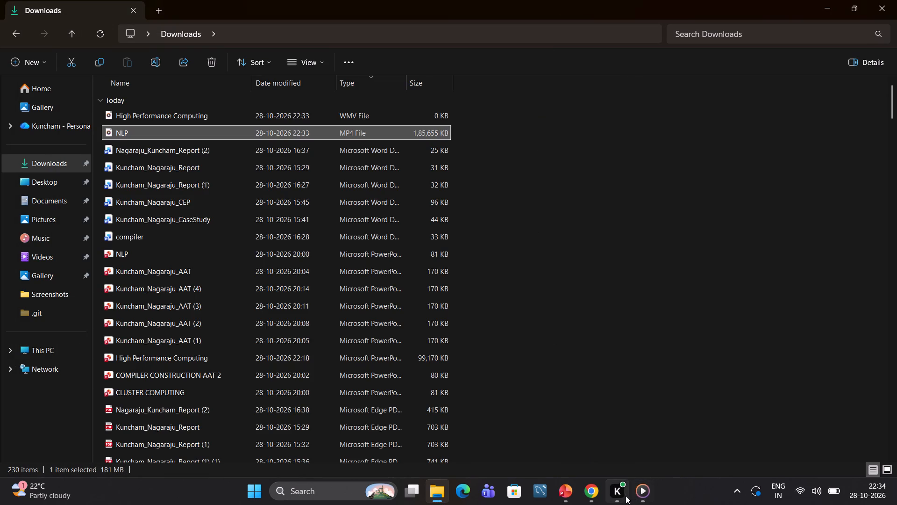
left_click(676, 363)
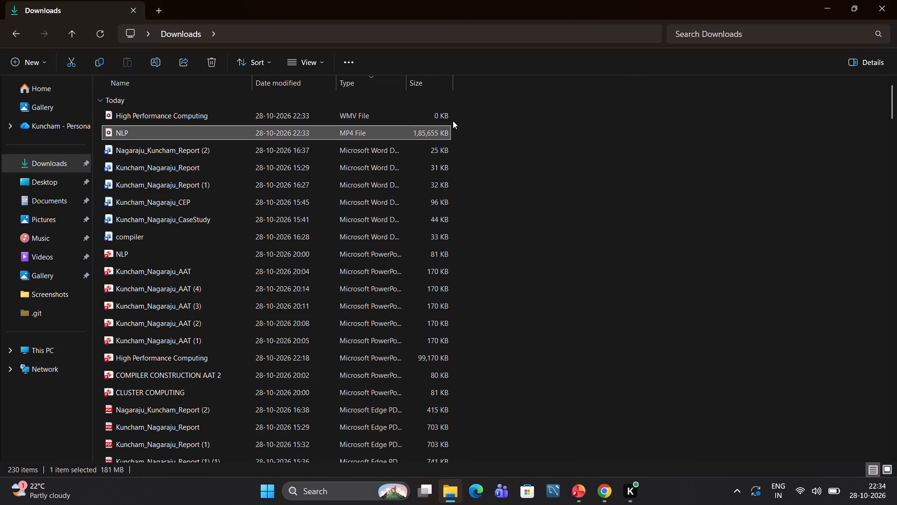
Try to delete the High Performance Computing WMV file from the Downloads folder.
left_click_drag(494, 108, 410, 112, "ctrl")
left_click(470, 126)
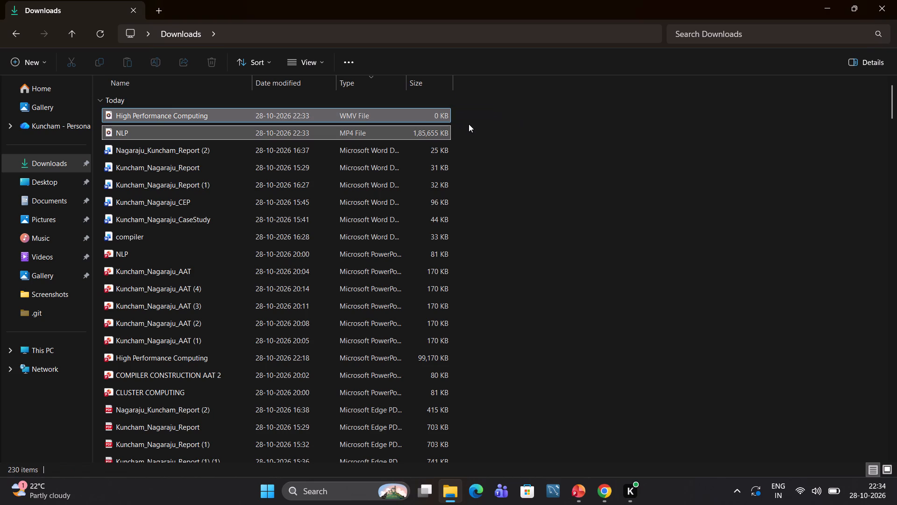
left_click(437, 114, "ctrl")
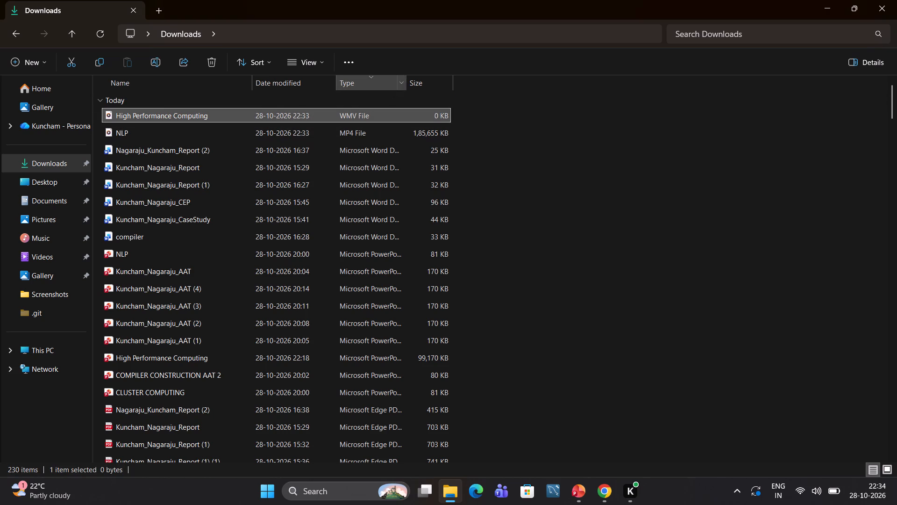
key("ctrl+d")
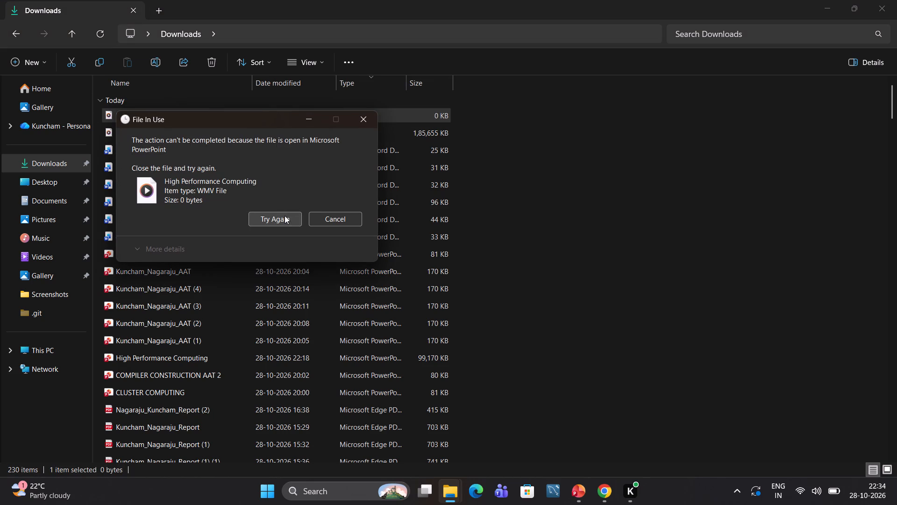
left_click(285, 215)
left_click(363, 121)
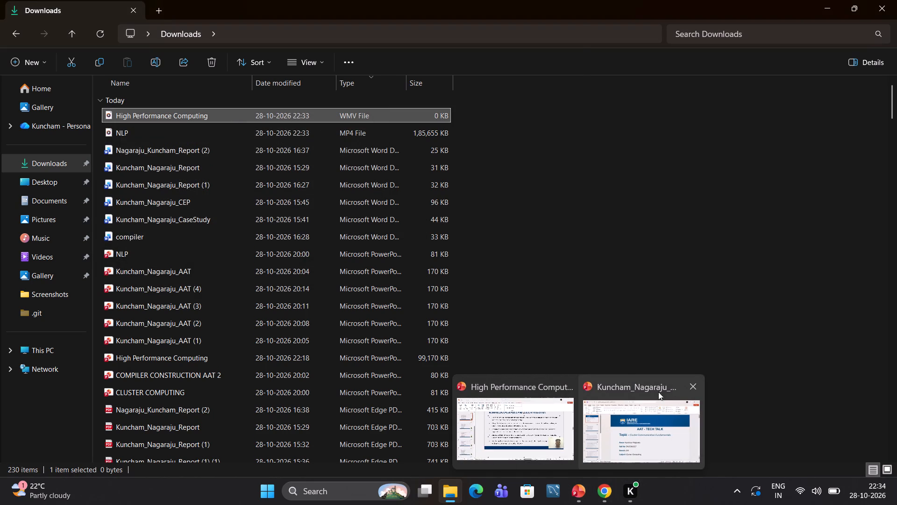
Close the open PowerPoint presentations, aborting the High Performance Computing export without saving, and retry deleting the WMV file from Downloads.
left_click(563, 388)
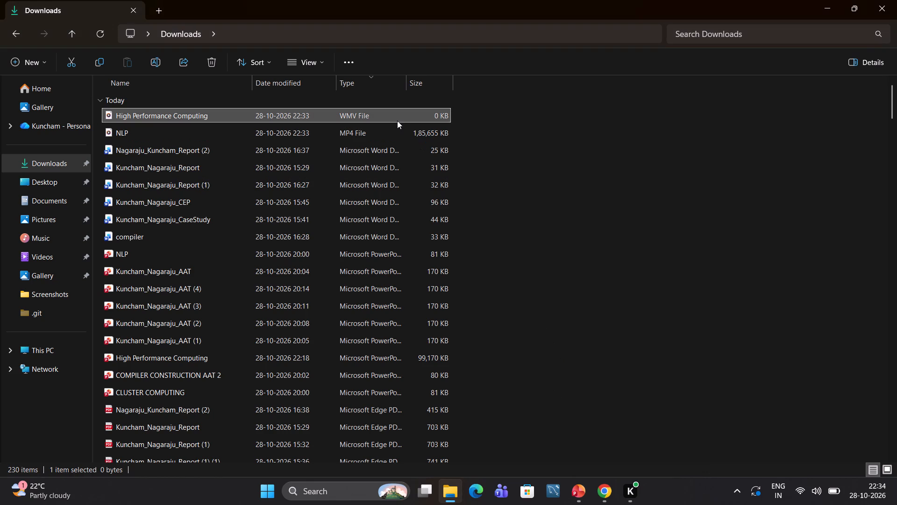
key("ctrl+d")
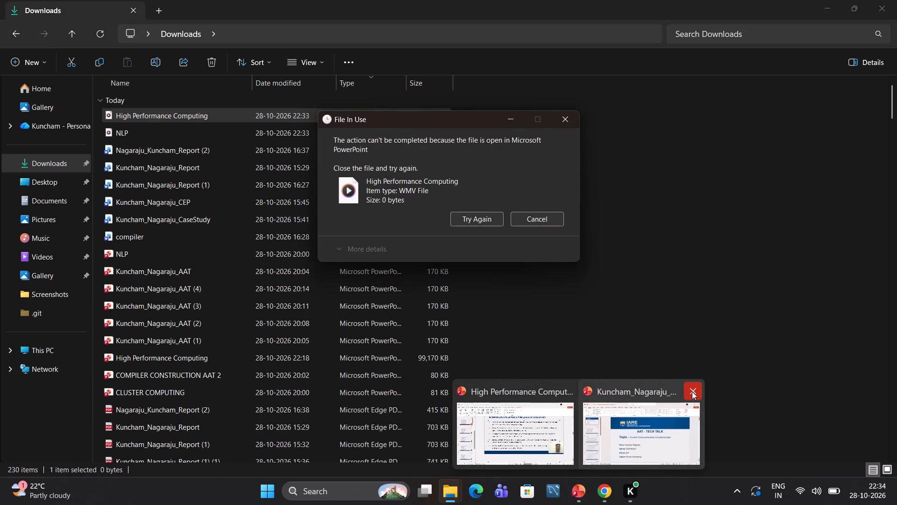
left_click(692, 391)
left_click(572, 391)
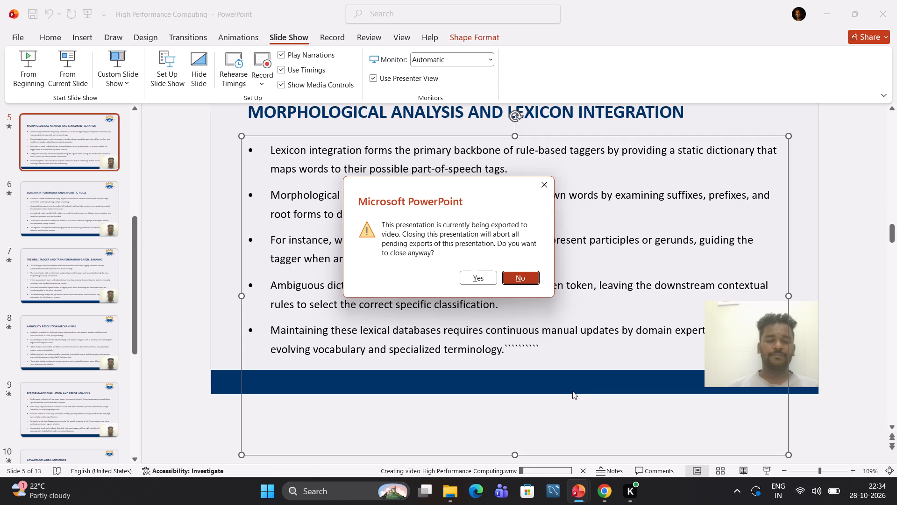
left_click(485, 281)
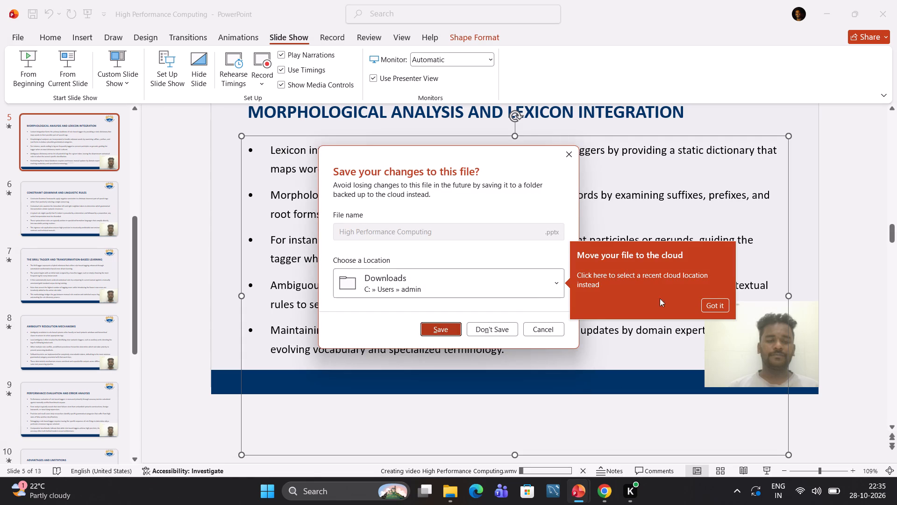
left_click(717, 301)
left_click(491, 319)
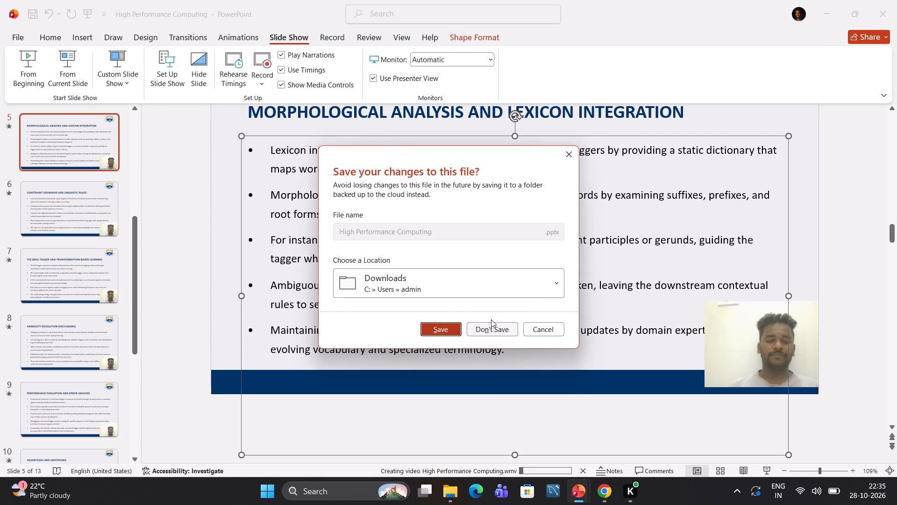
left_click(492, 328)
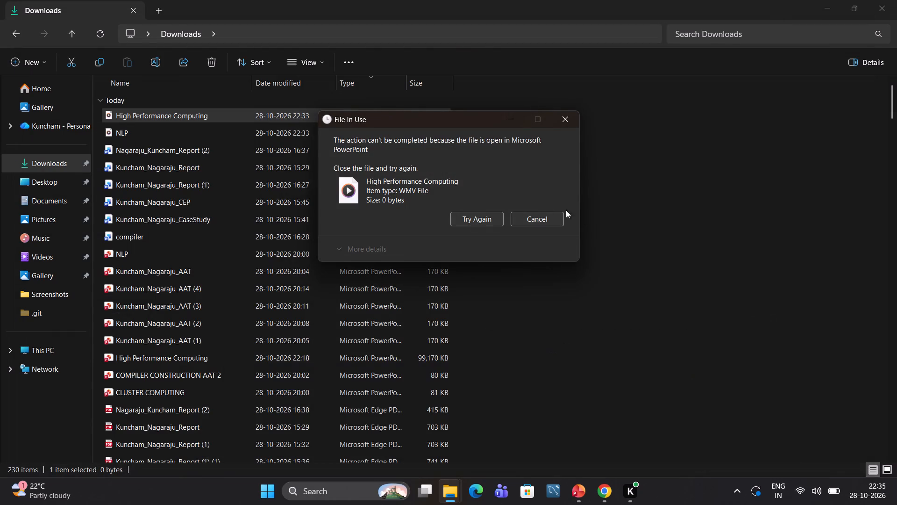
left_click(491, 224)
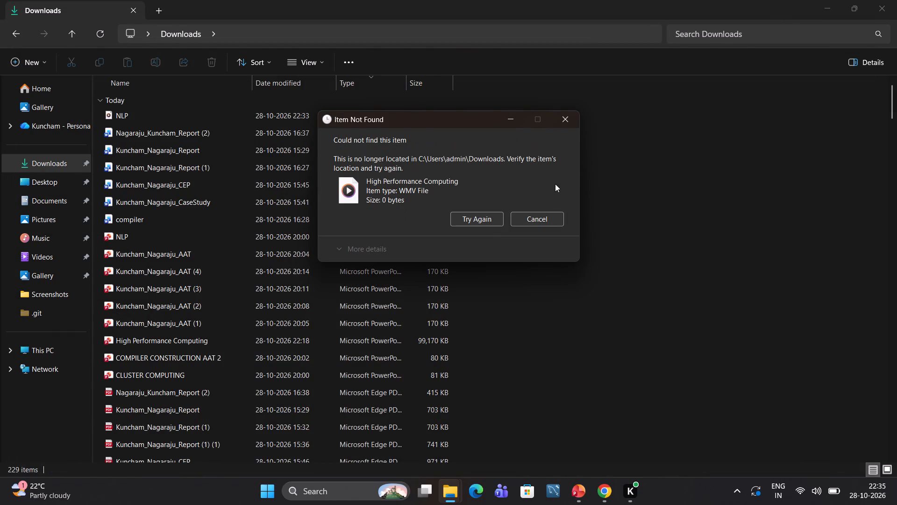
left_click(537, 220)
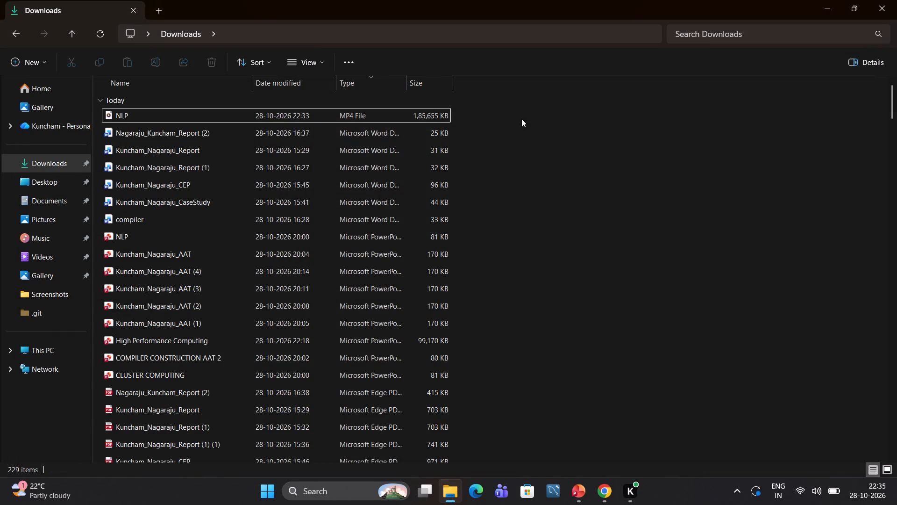
Switch to the nlp Google Drive folder in Chrome and upload the NLP MP4 file from Downloads.
left_click(609, 497)
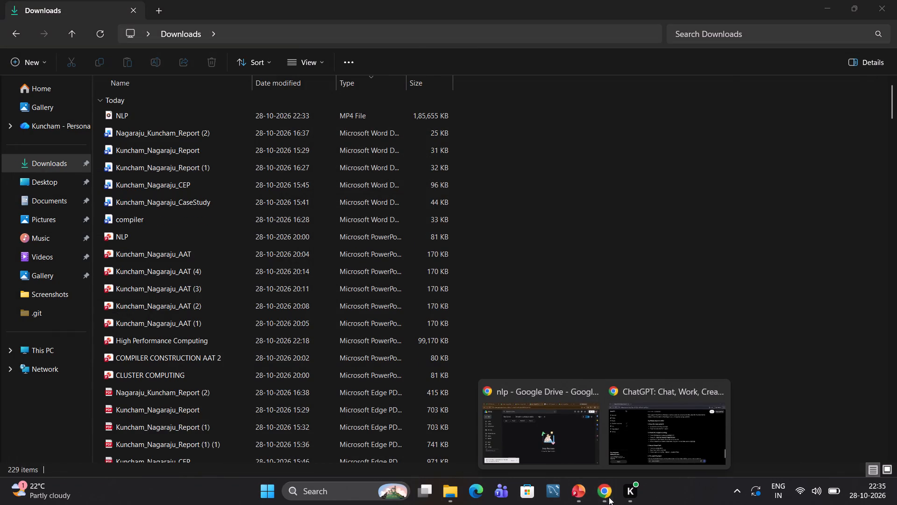
left_click(562, 443)
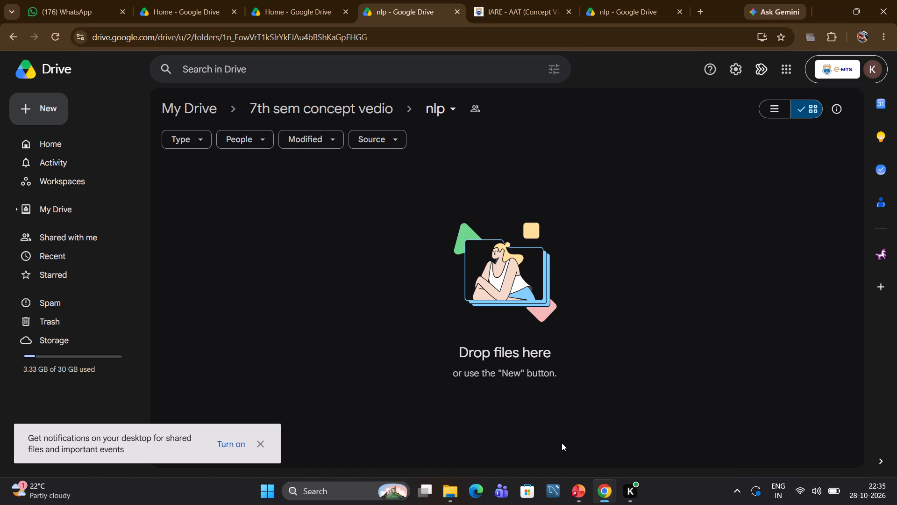
right_click(501, 282)
left_click(536, 122)
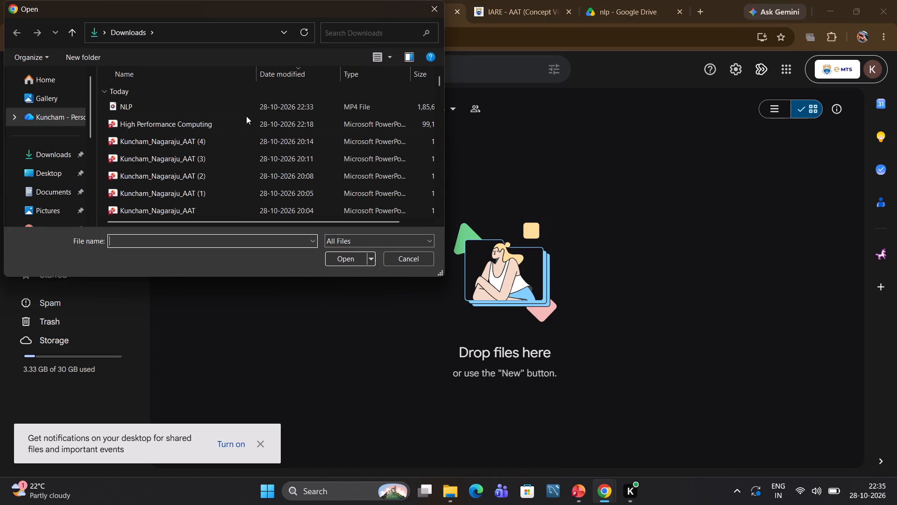
left_click_drag(246, 116, 255, 109)
double_click(255, 109)
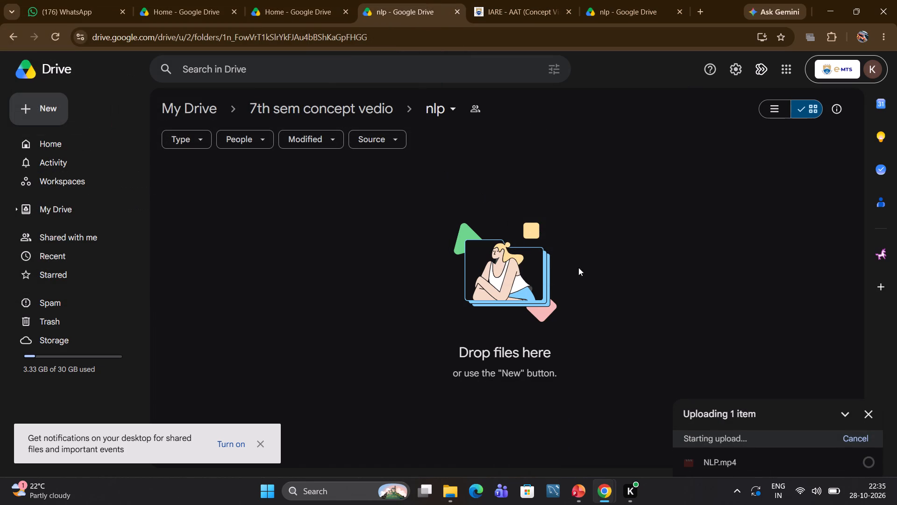